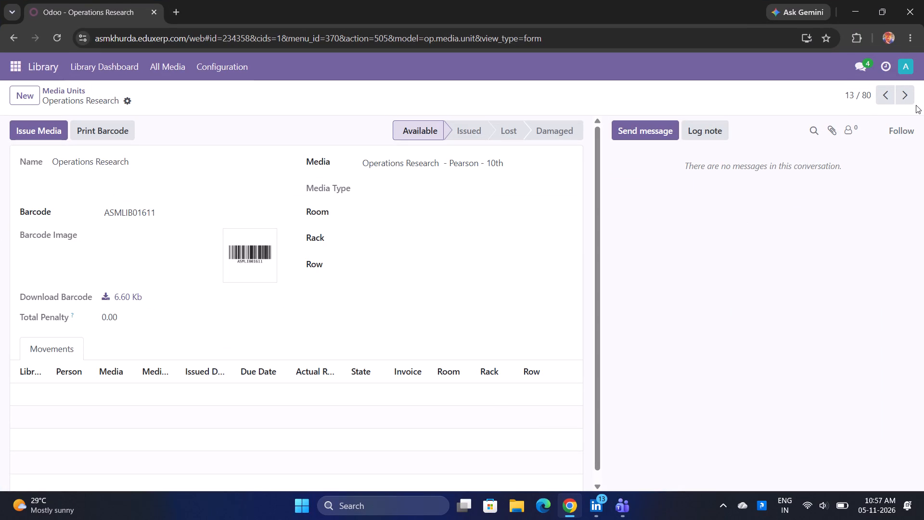
On the next Operations Research unit, save the barcode as ASMLIB0161, then re-enter it as ASMLIB01615 and save to generate its image.
click(906, 98)
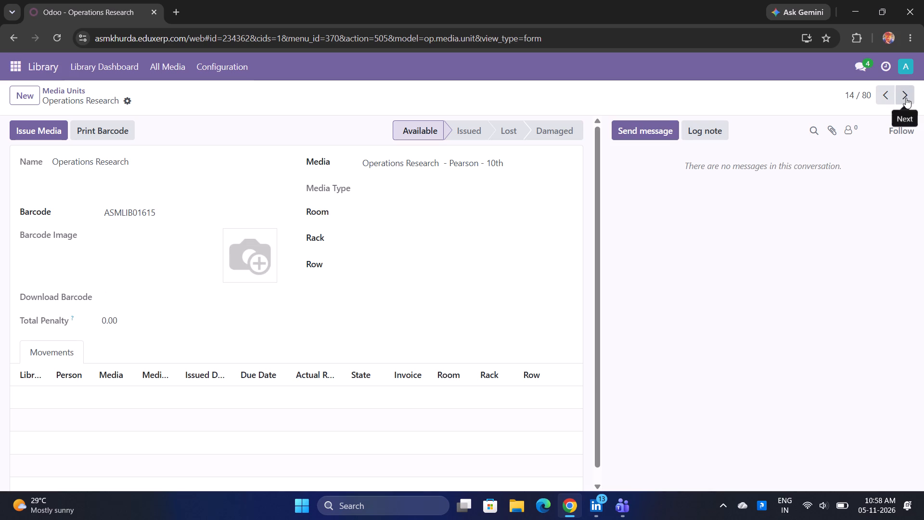
click(191, 211)
key(BackSpace)
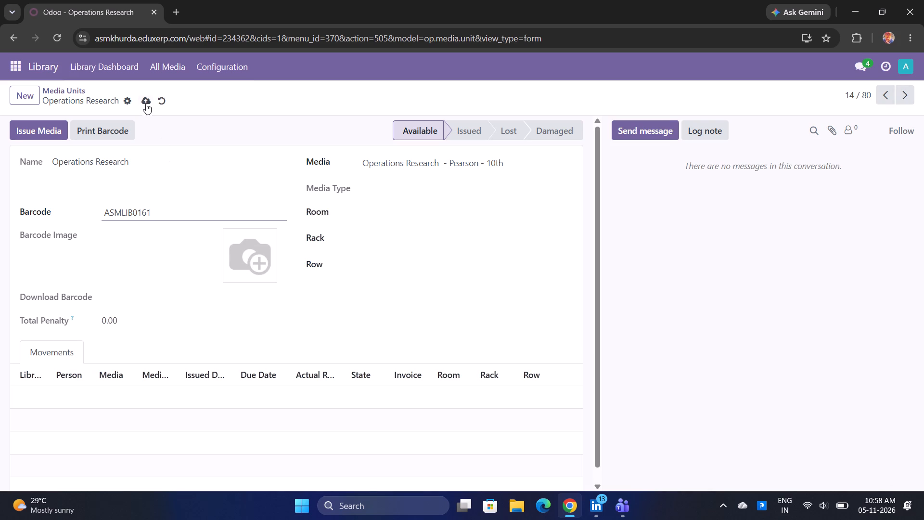
click(146, 103)
click(159, 208)
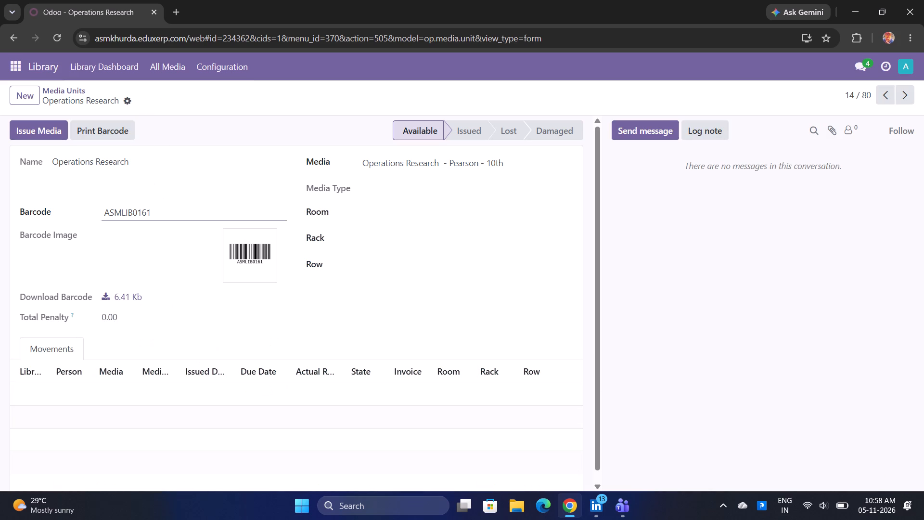
key(5)
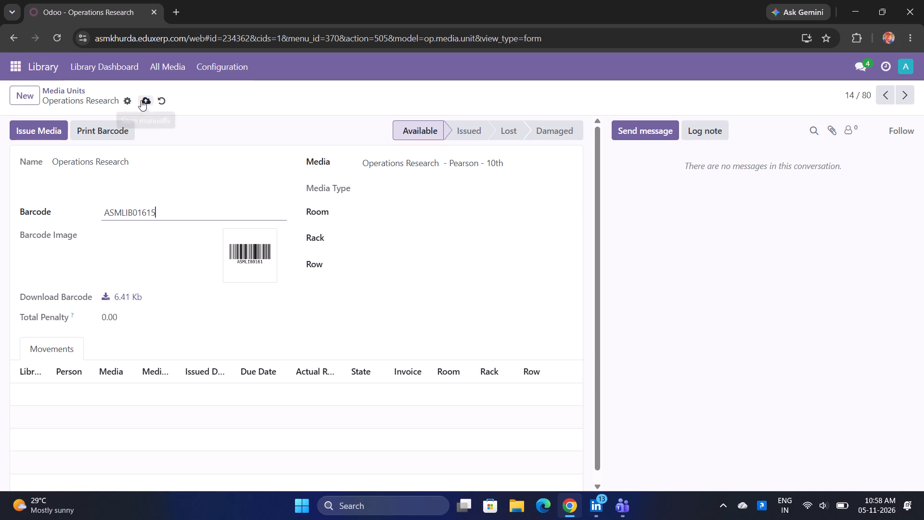
click(141, 100)
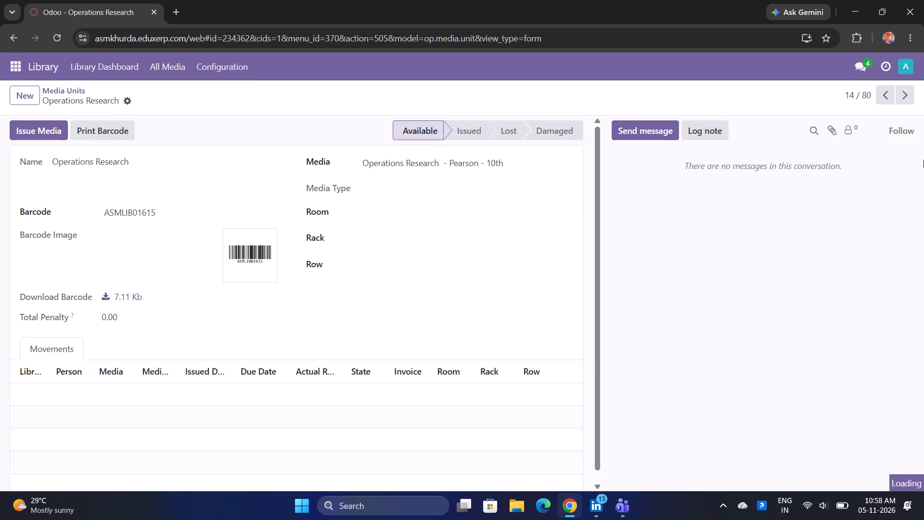
On the following Operations Research unit, save the barcode as ASMLIB0161, then re-enter it as ASMLIB01610 and save to generate its image.
click(904, 91)
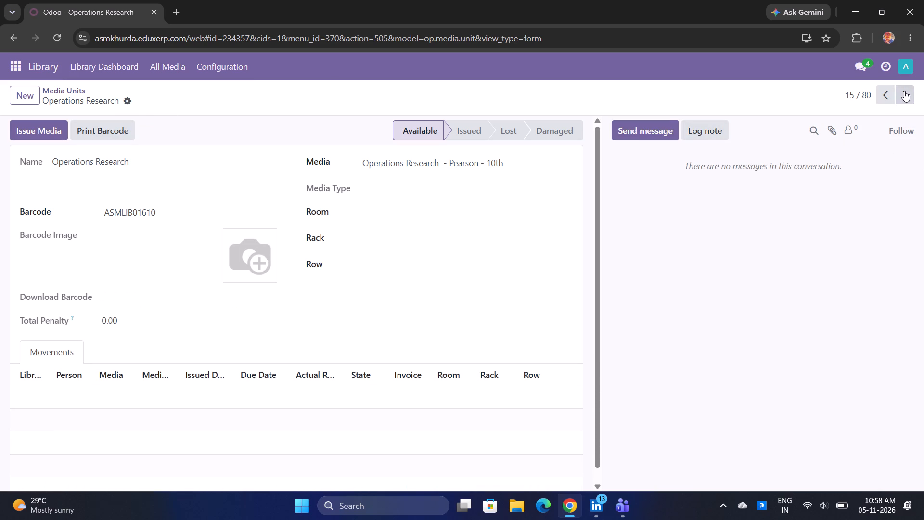
click(258, 208)
key(BackSpace)
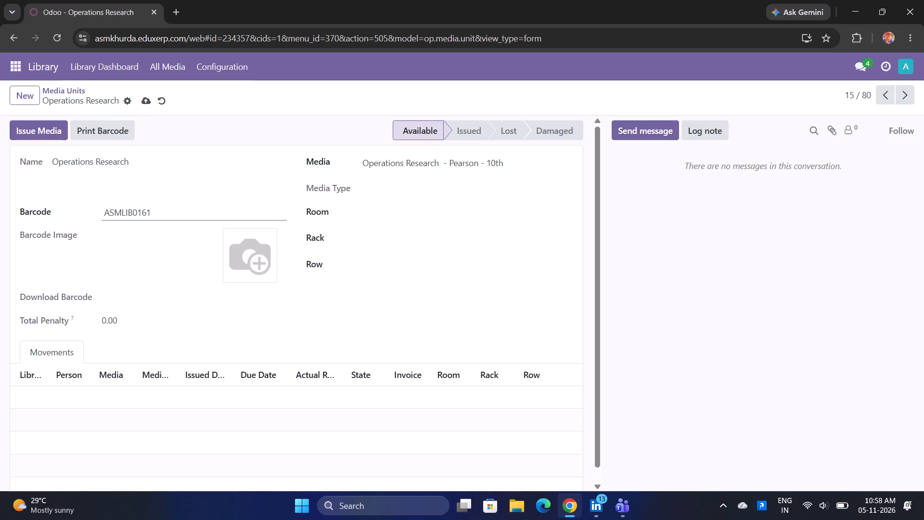
click(143, 99)
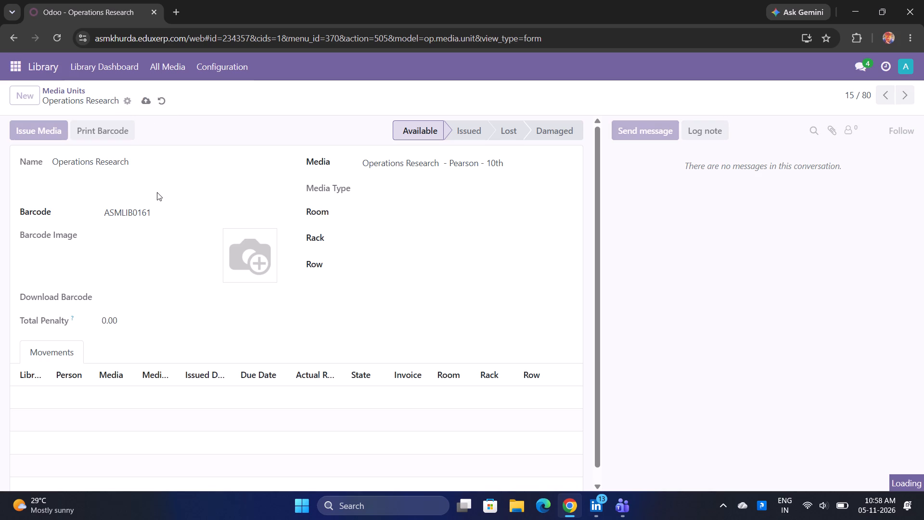
click(188, 209)
key(0)
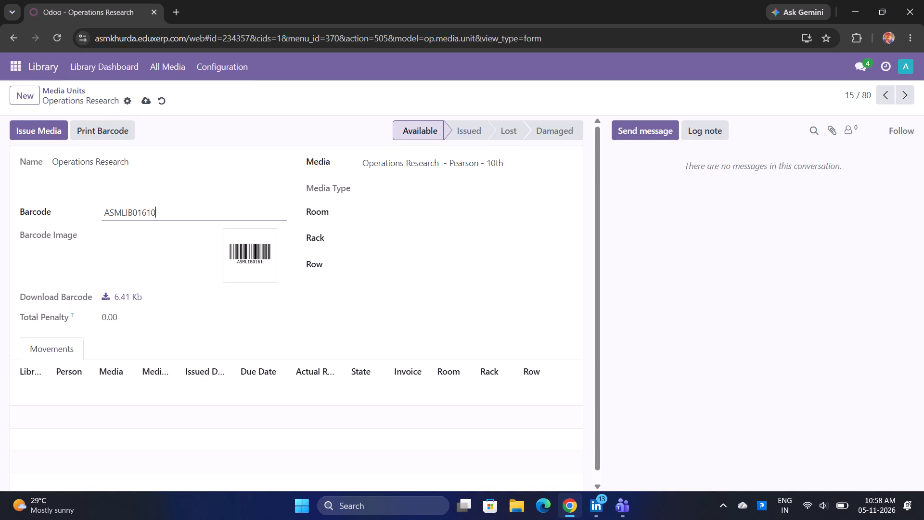
click(145, 100)
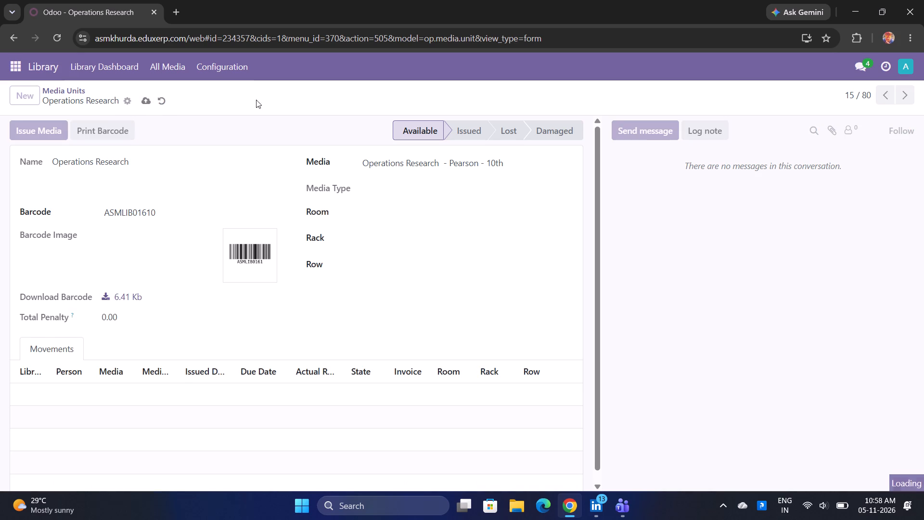
On the next Operations Research unit, save the barcode as ASMLIB0160, then re-enter it as ASMLIB01609 and save to generate its image.
click(903, 92)
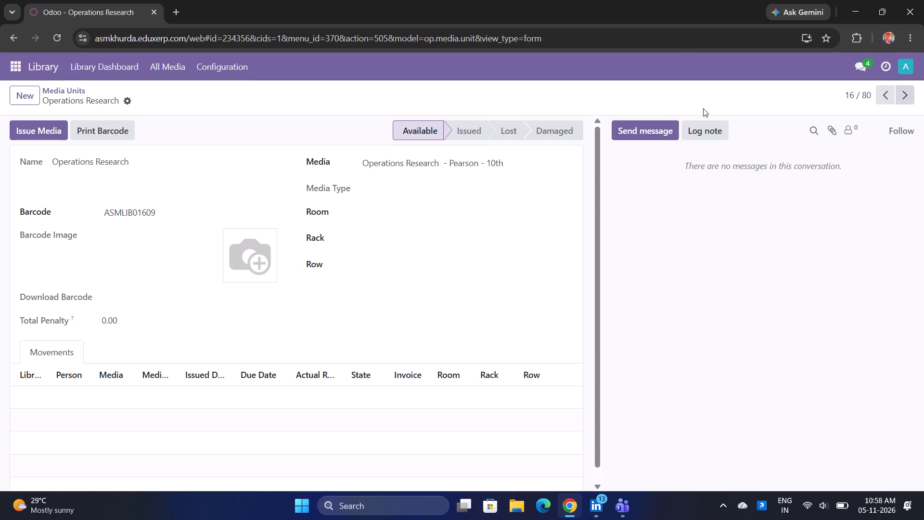
click(163, 211)
key(BackSpace)
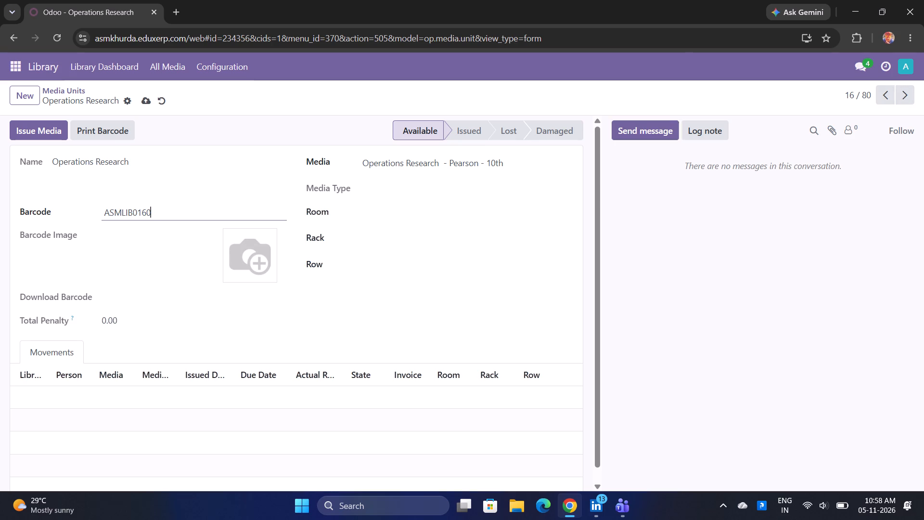
click(147, 100)
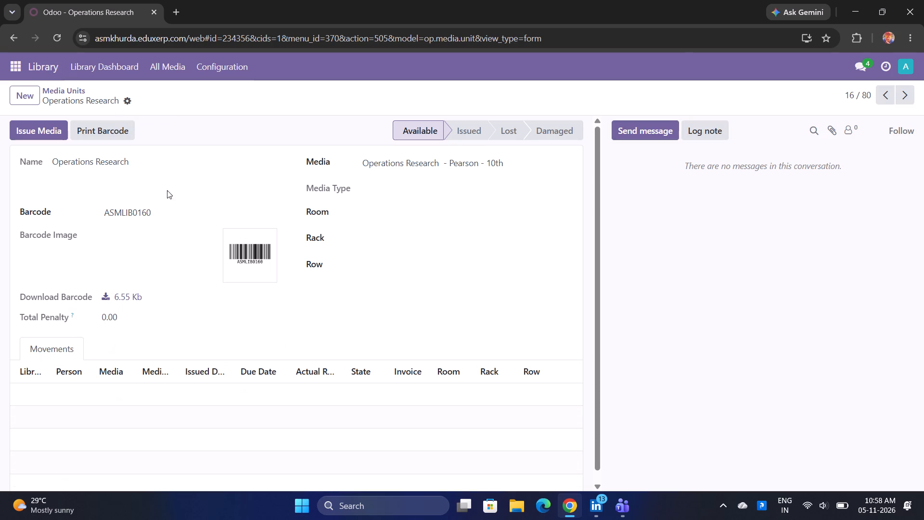
click(174, 211)
key(9)
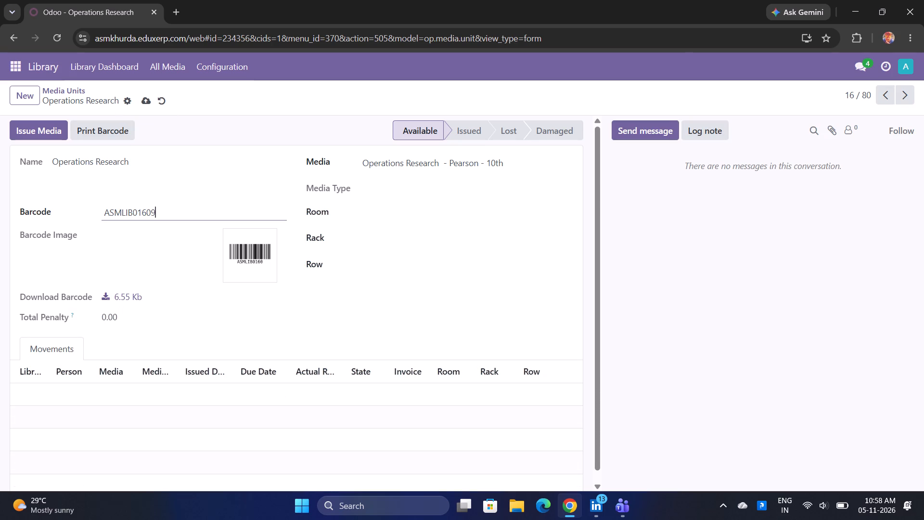
click(149, 101)
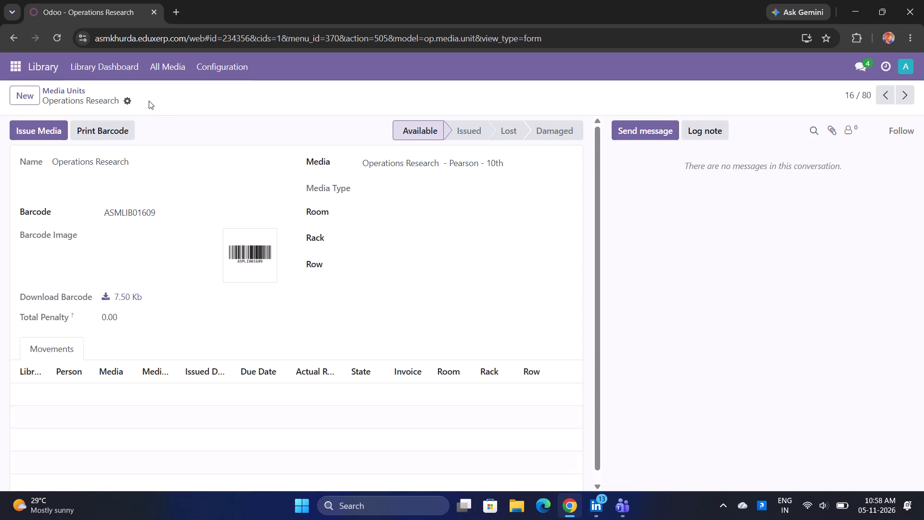
On the following Operations Research unit, save the barcode as ASMLIB0286, then re-enter it as ASMLIB02861 and save to generate its image.
click(898, 88)
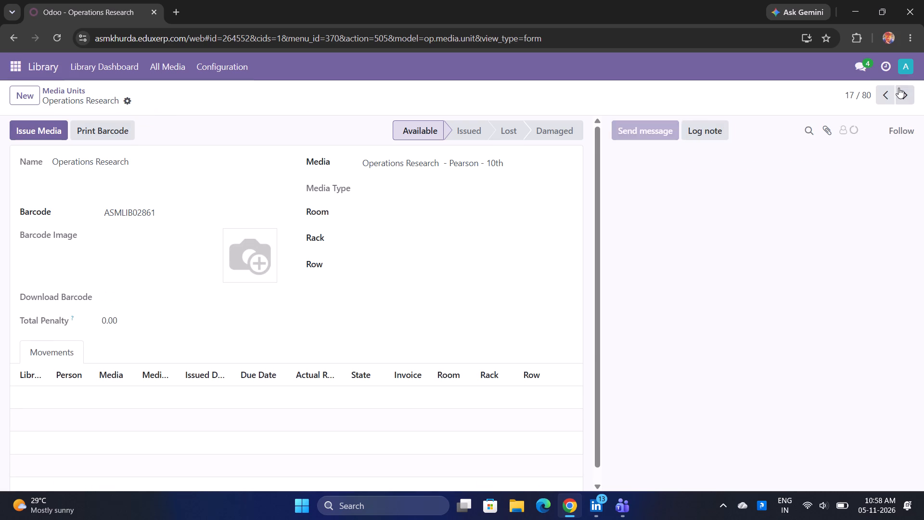
click(247, 216)
key(BackSpace)
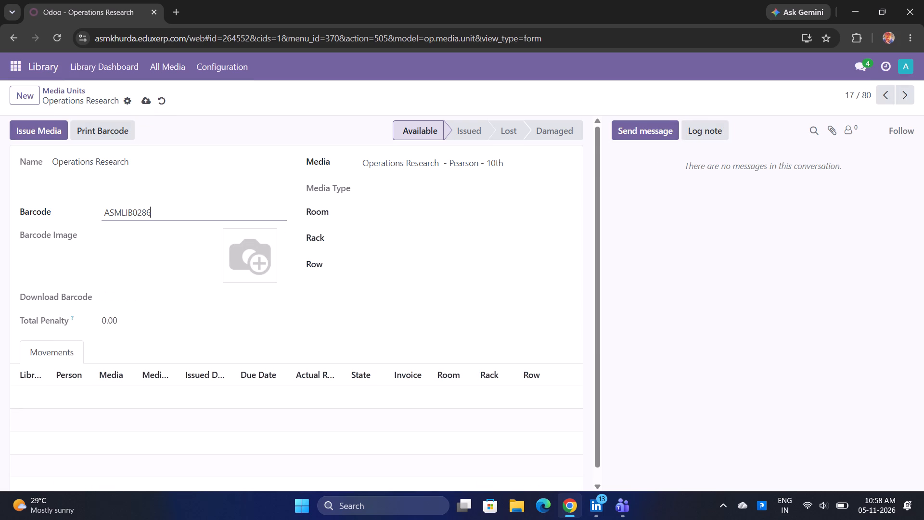
click(142, 99)
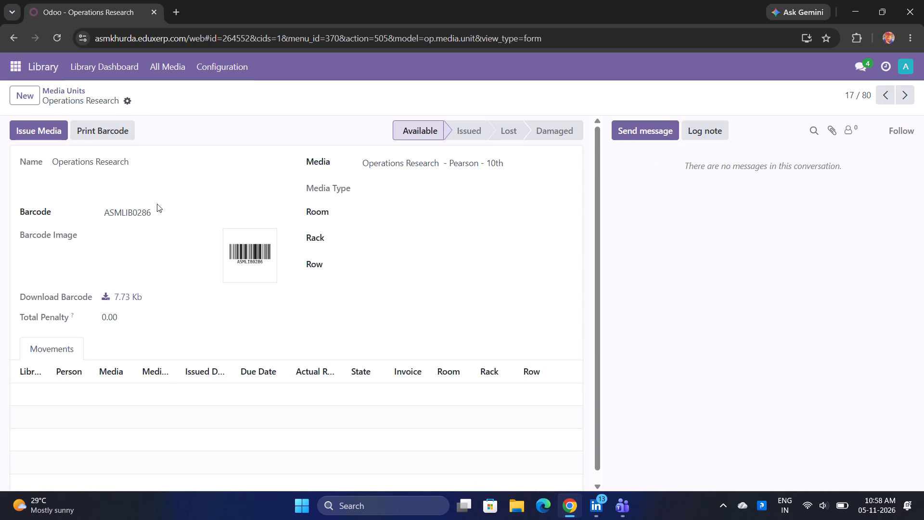
click(158, 208)
key(1)
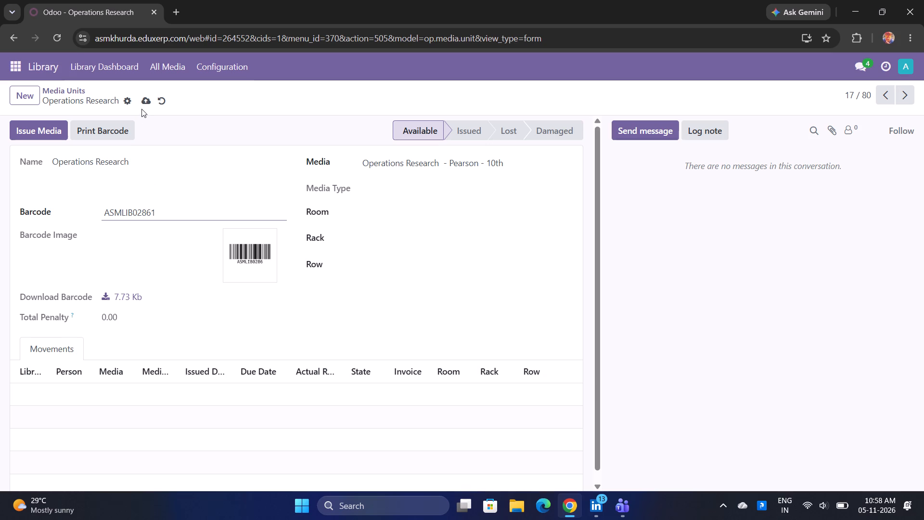
click(145, 99)
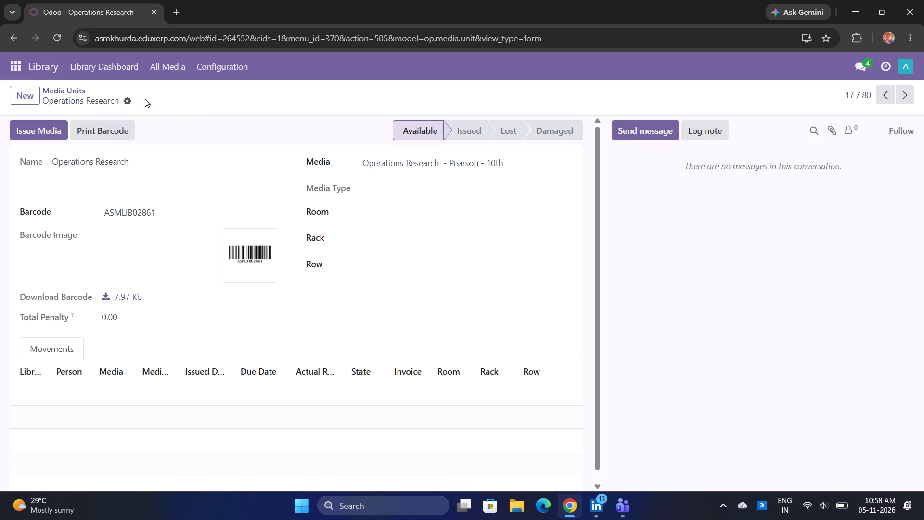
On the next Operations Research unit, save the barcode as ASMLIB0286, then re-enter it as ASMLIB02862 and save to generate its image.
click(902, 92)
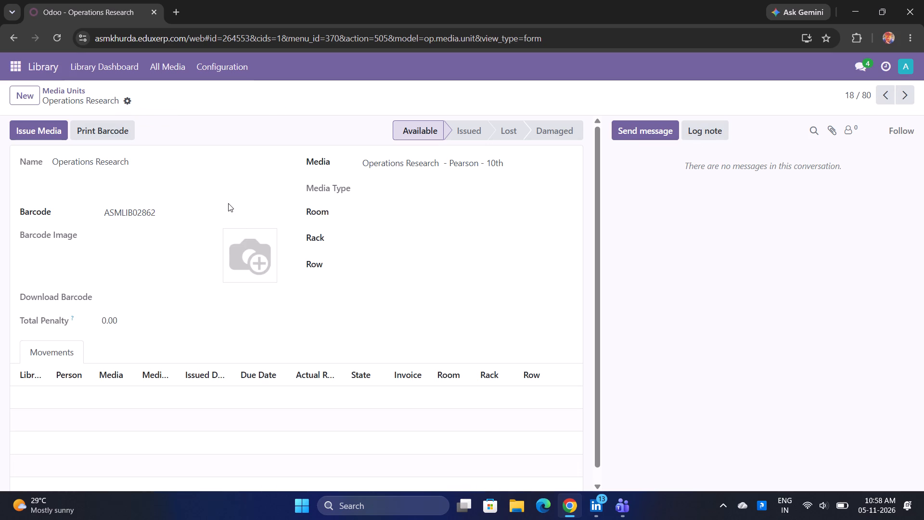
click(227, 208)
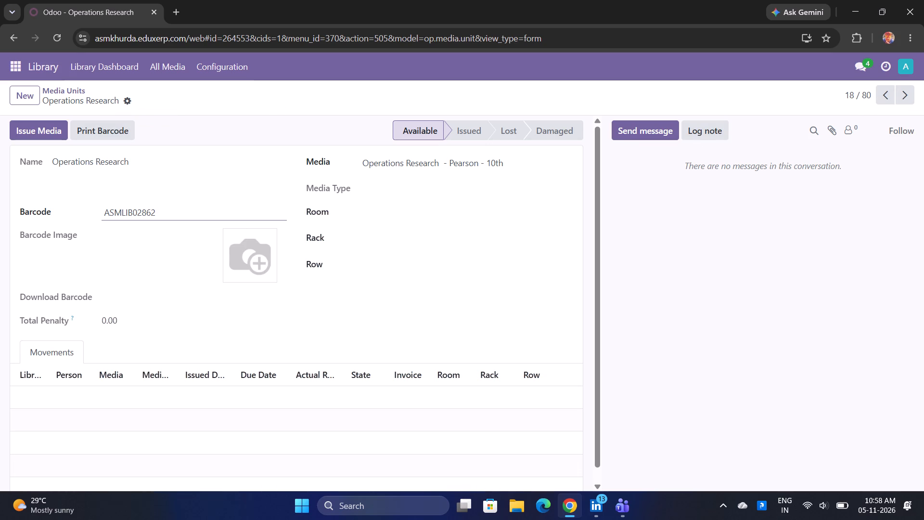
key(BackSpace)
click(143, 101)
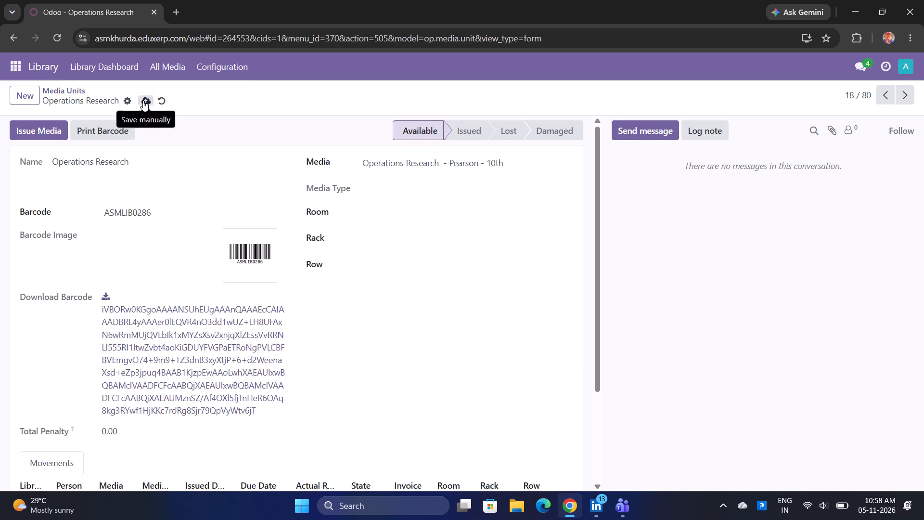
click(162, 215)
key(2)
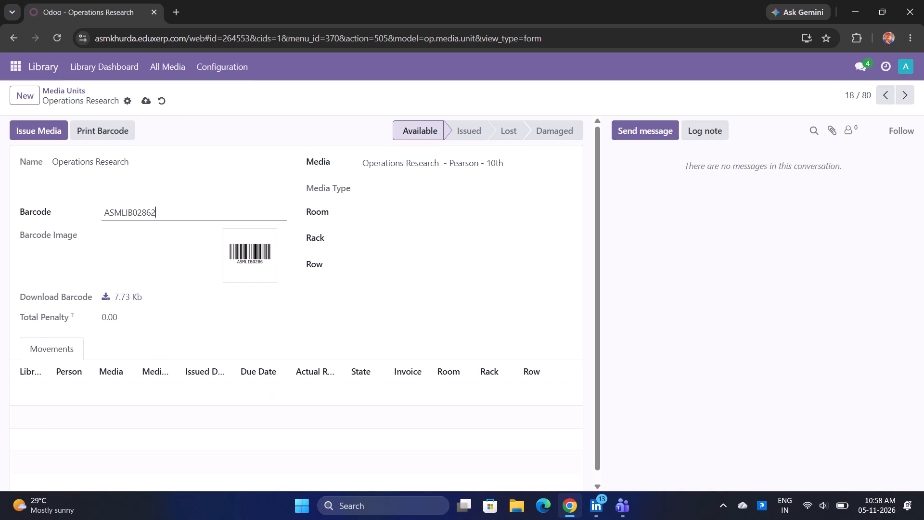
click(144, 95)
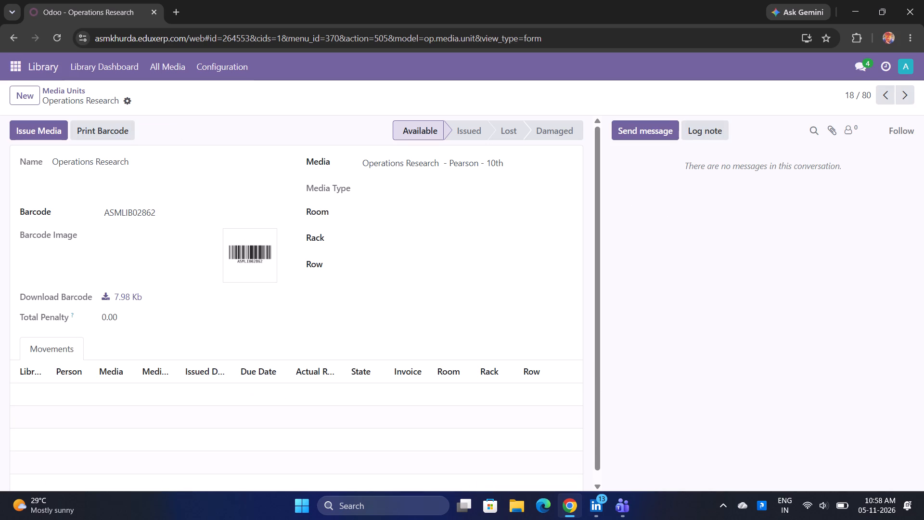
Minimize the browser, switch to Windows Settings and open the optional updates in Windows Update's advanced options.
click(860, 5)
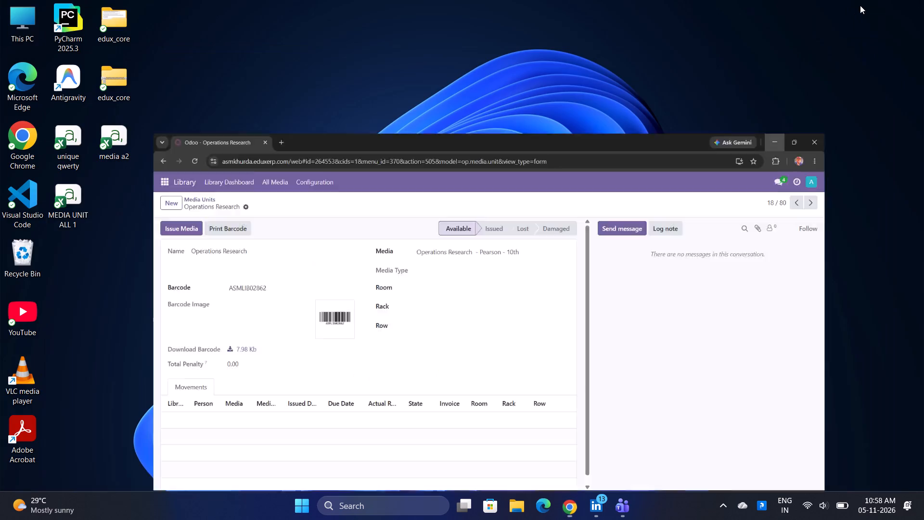
key(s)
key(Return)
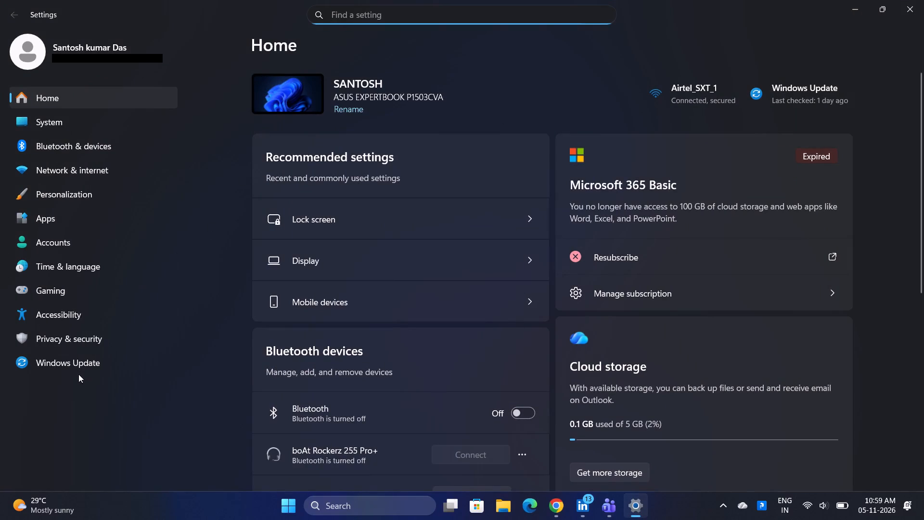
click(83, 368)
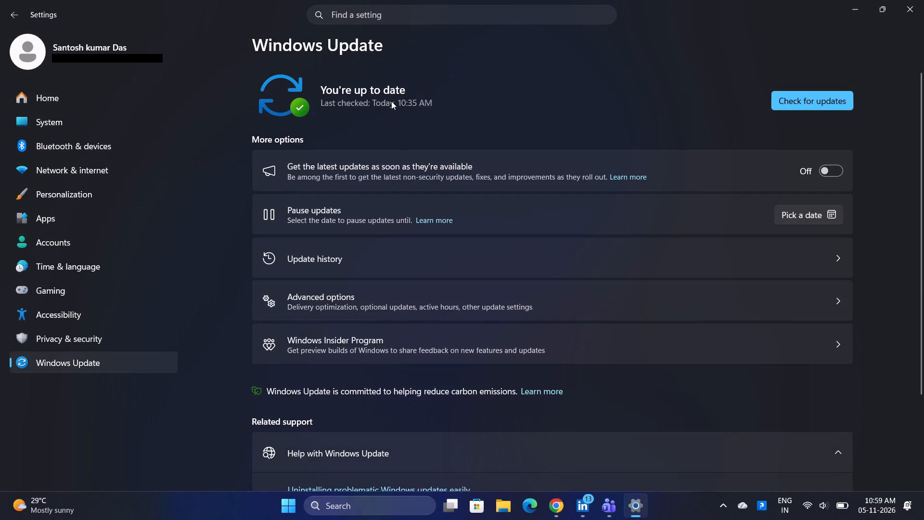
click(554, 302)
click(603, 341)
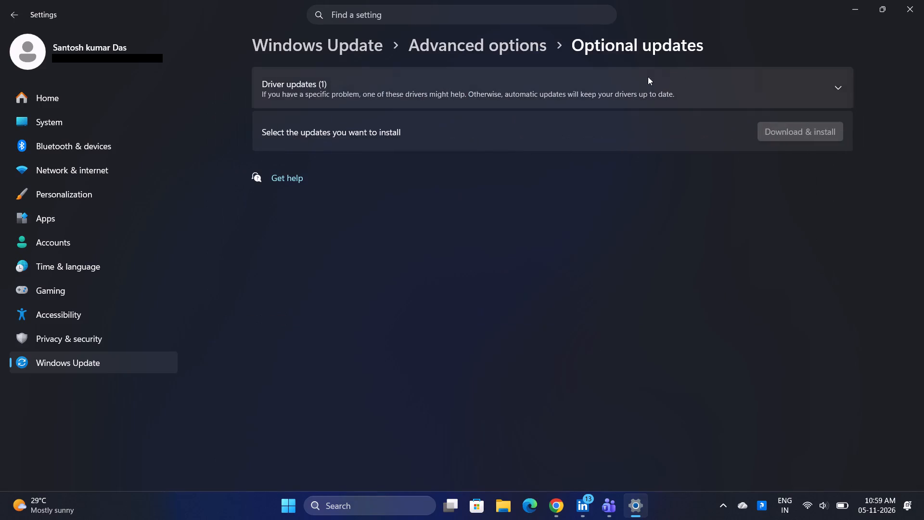
Select the Microsoft Corporation AudioProcessingObject Driver Update (1.0.4.55794) and start its download and installation.
click(722, 80)
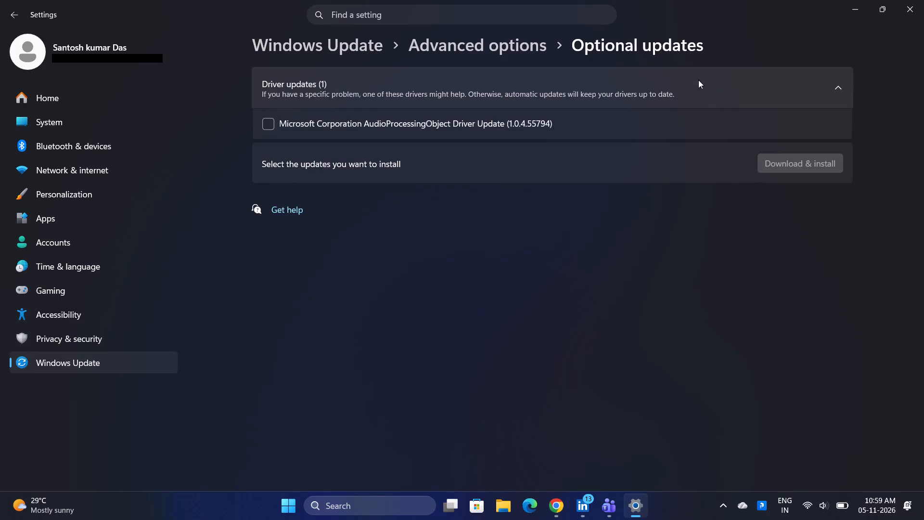
click(266, 127)
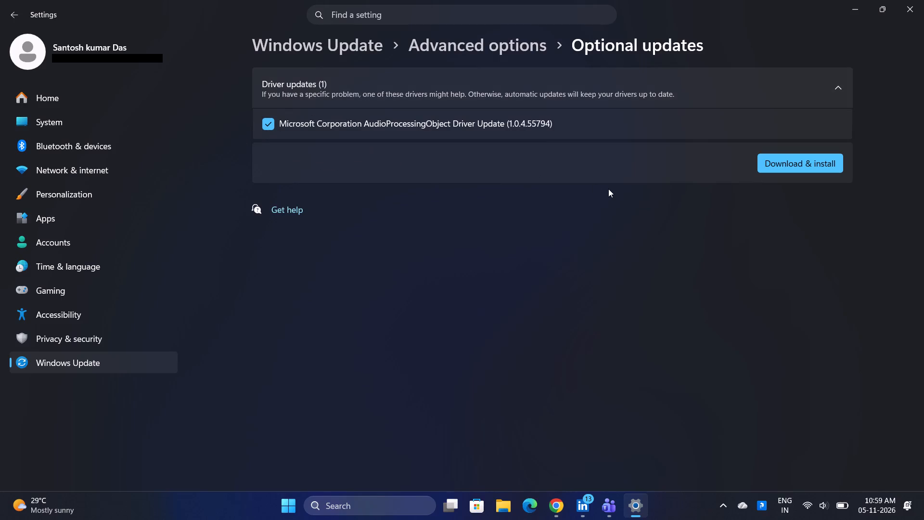
click(793, 162)
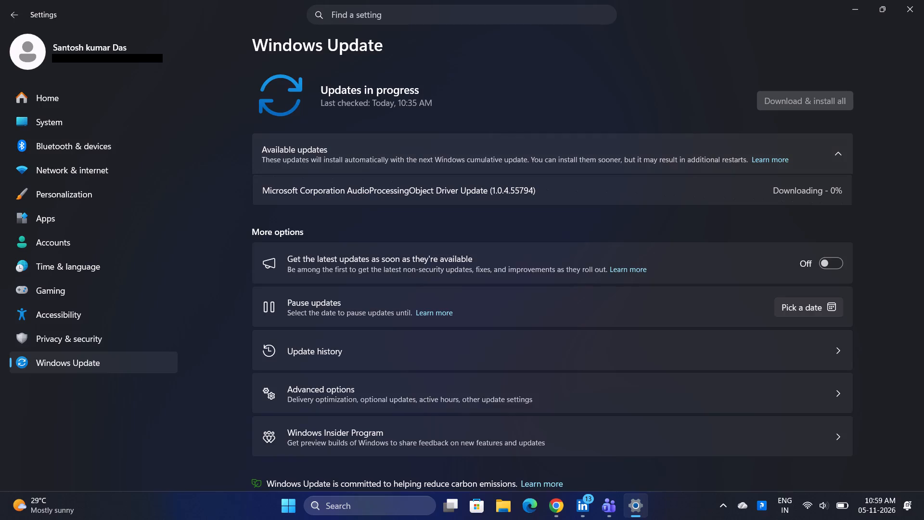
Minimize Settings and switch back to the Operations Research media unit in Chrome.
click(857, 8)
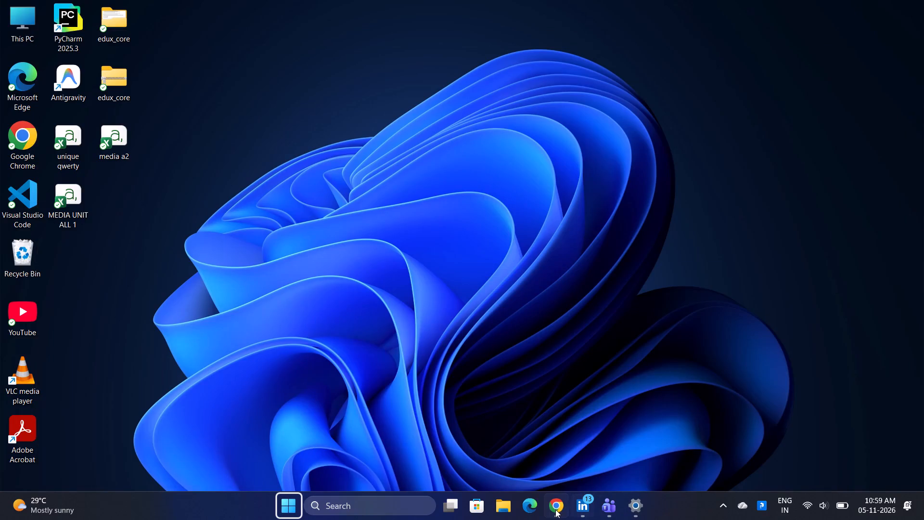
click(555, 510)
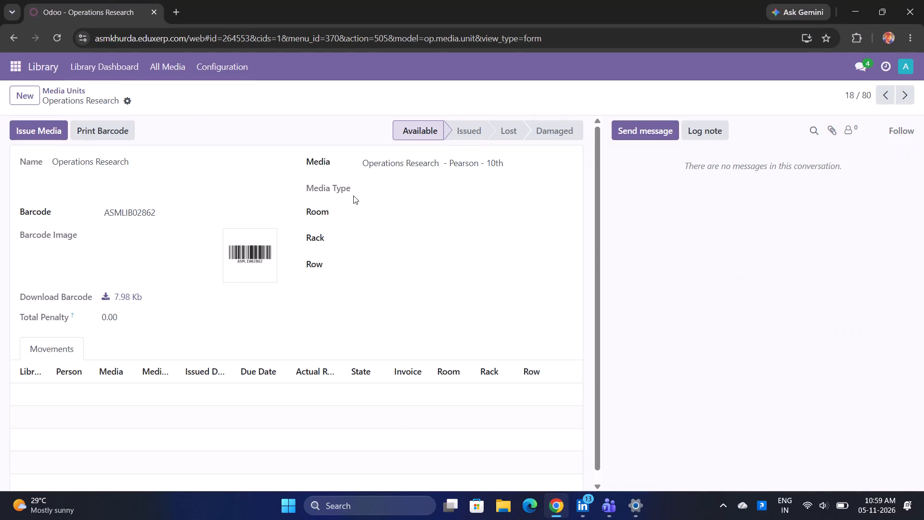
On the next Operations Research unit, save the barcode as ASMLIB0286, then re-enter it as ASMLIB02863 and save to generate its image.
click(907, 97)
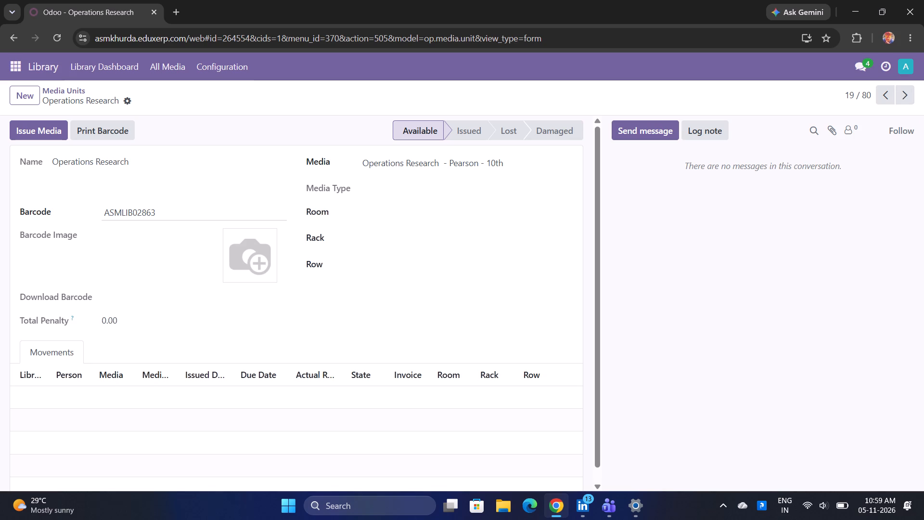
click(282, 206)
key(BackSpace)
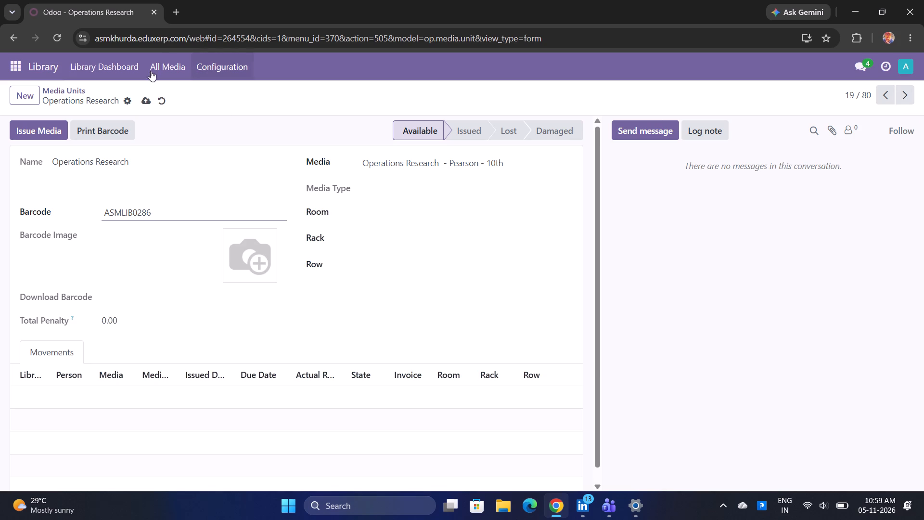
click(145, 102)
double_click(167, 214)
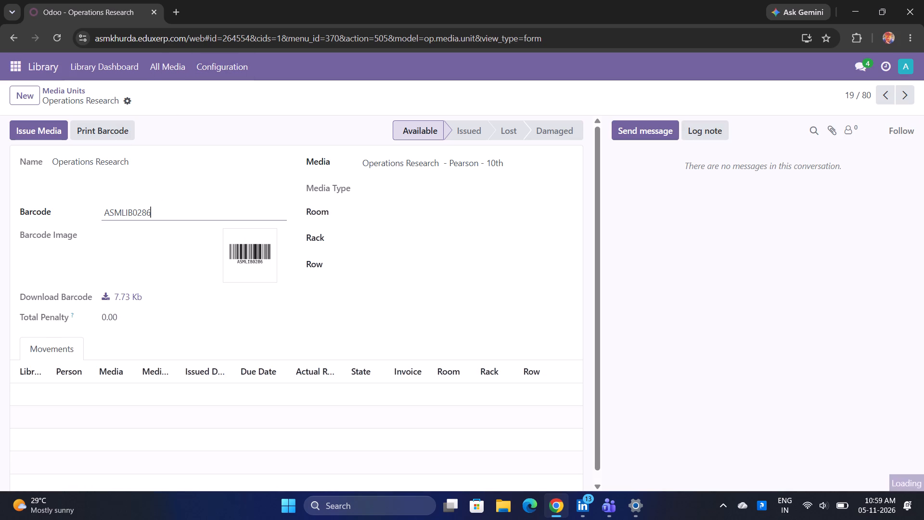
click(167, 214)
click(167, 214)
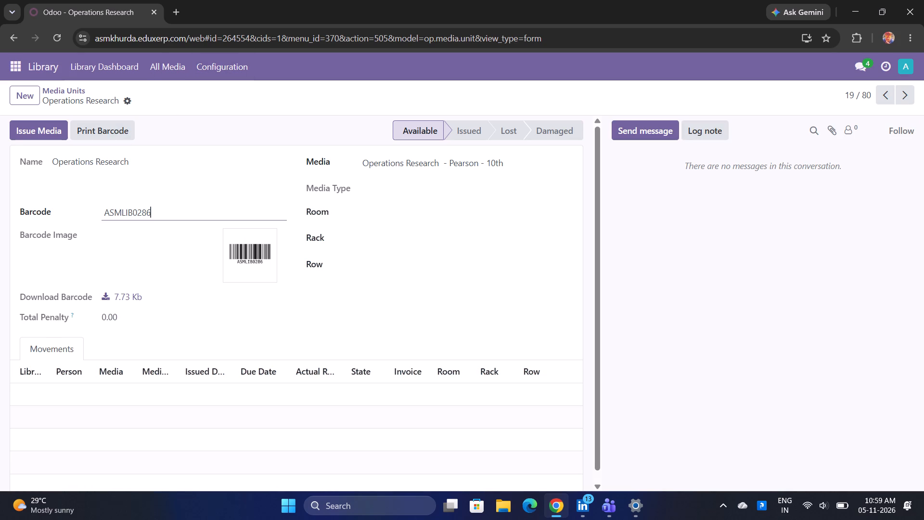
key(3)
click(143, 96)
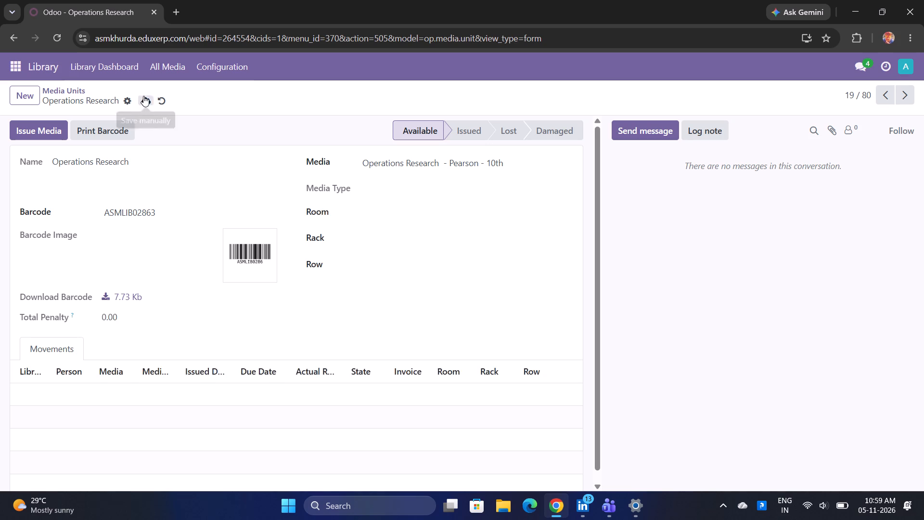
Go to the following media unit, save its barcode as ASMLIB0161, then restore it to ASMLIB01616 and save again.
click(903, 95)
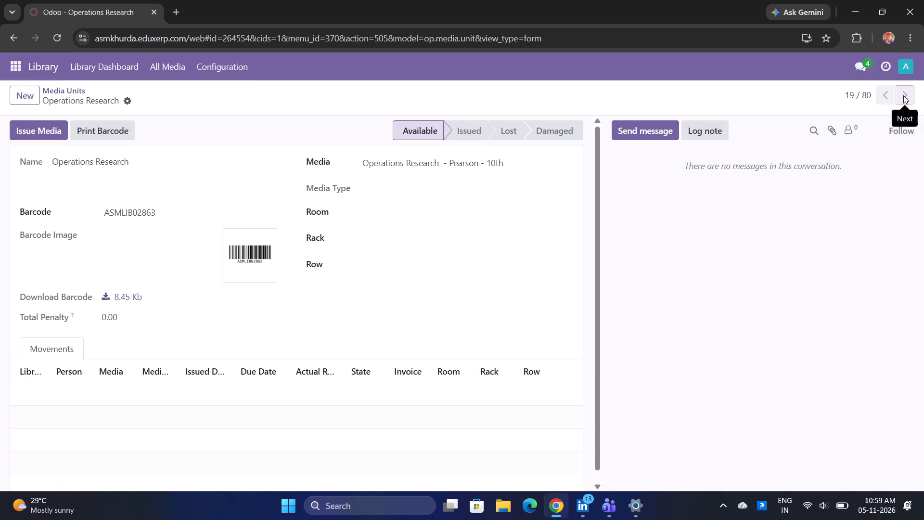
click(266, 208)
key(BackSpace)
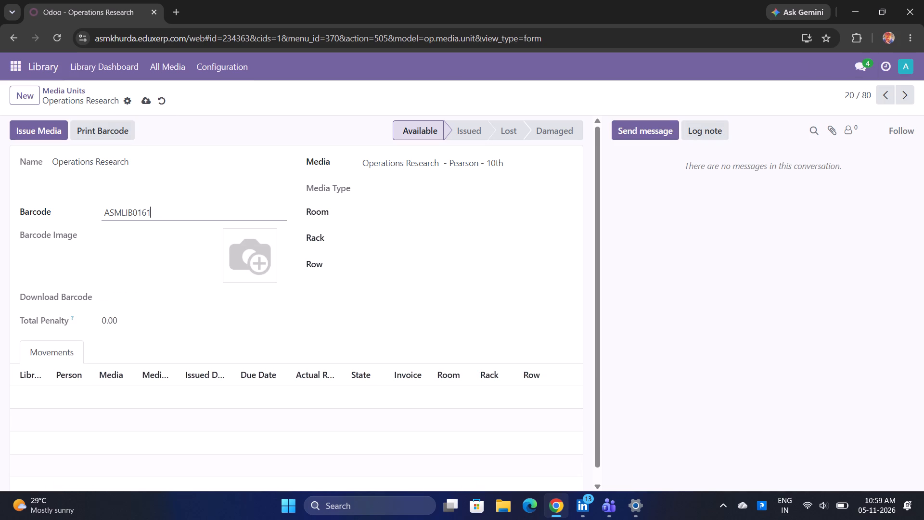
click(146, 100)
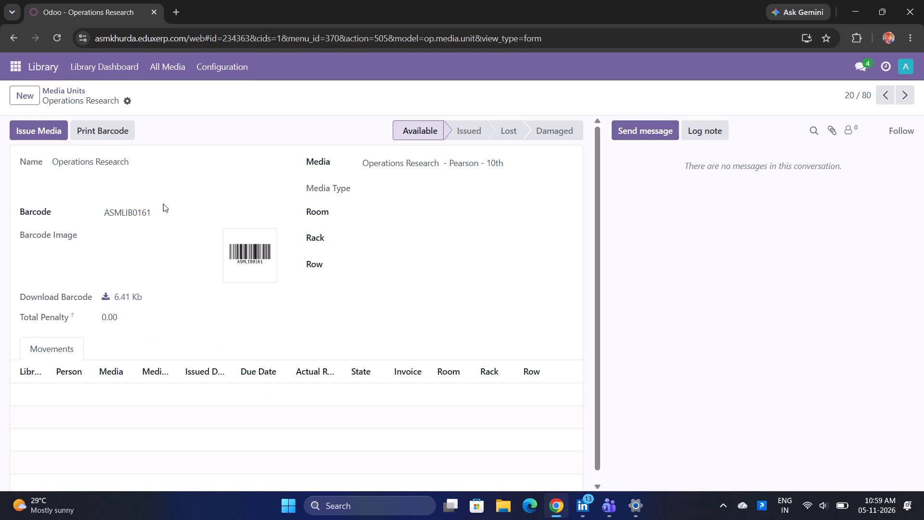
click(167, 212)
key(6)
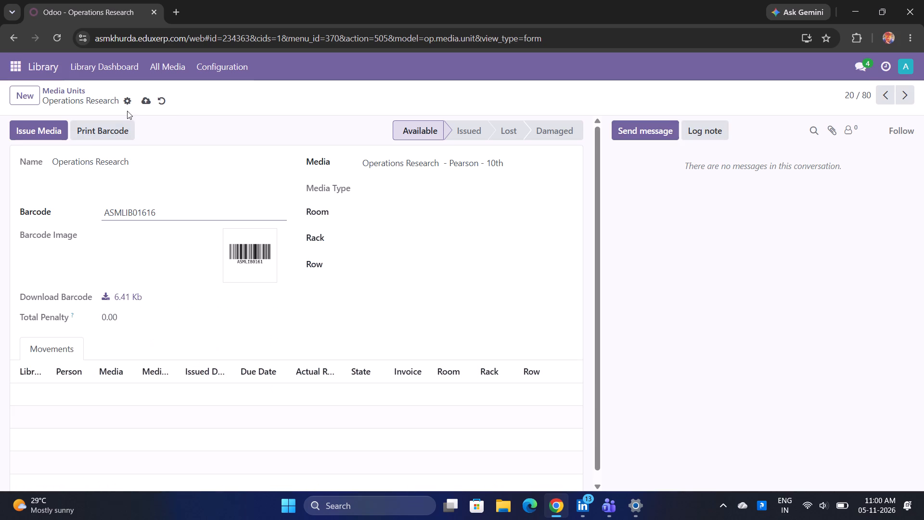
click(144, 98)
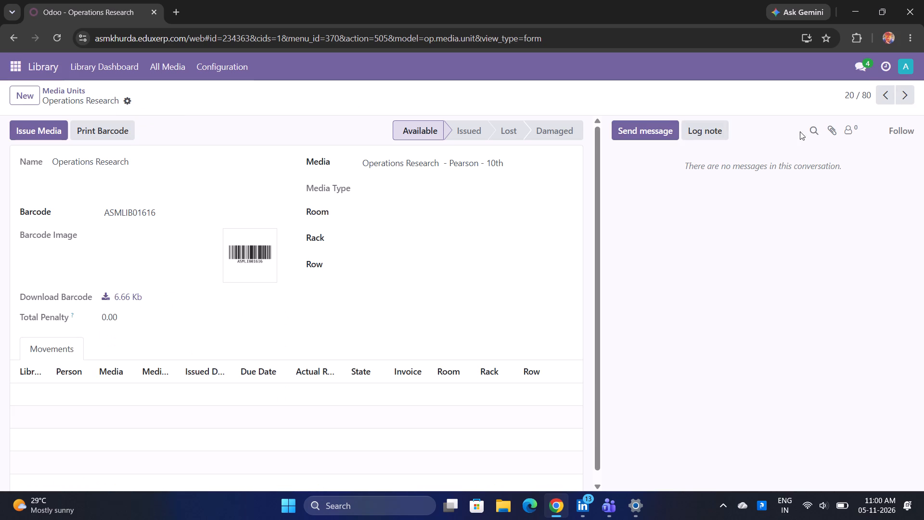
On the next media unit, save the barcode shortened to ASMLIB0285, then re-enter it as ASMLIB02857 and save.
click(906, 93)
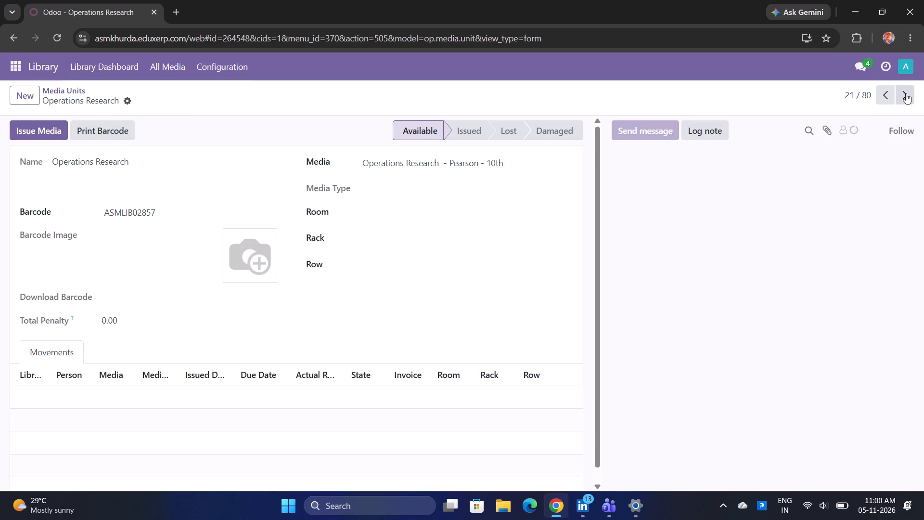
click(259, 211)
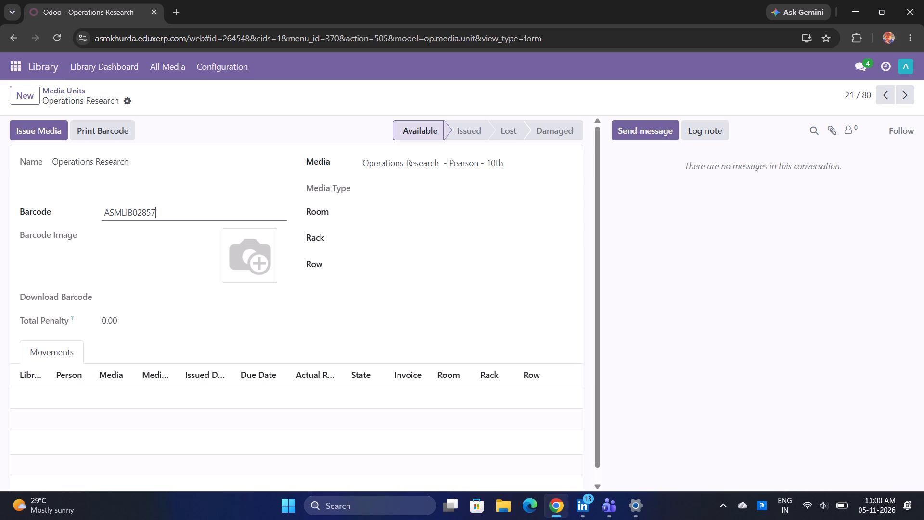
key(BackSpace)
click(143, 101)
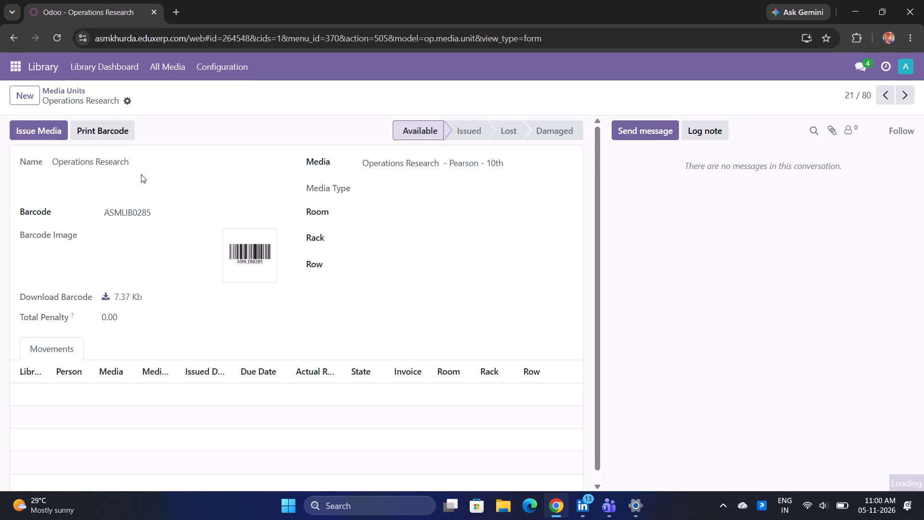
click(158, 210)
key(7)
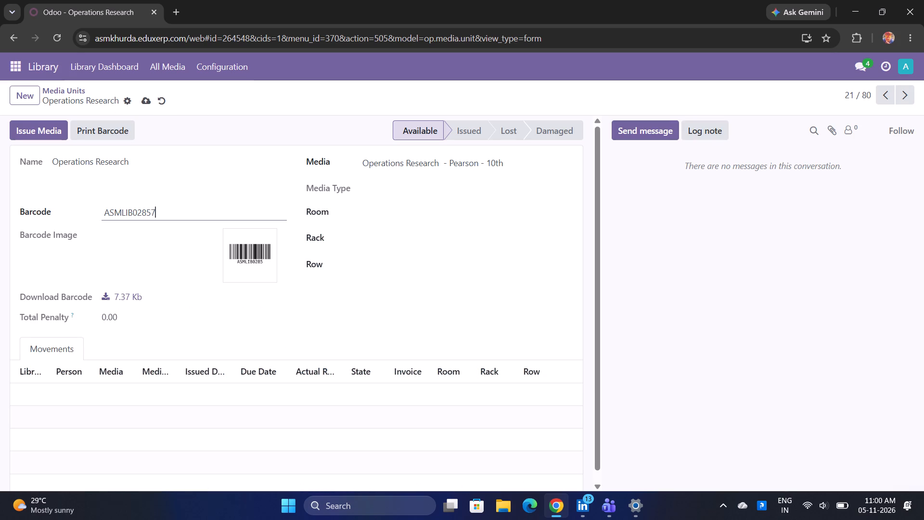
click(144, 99)
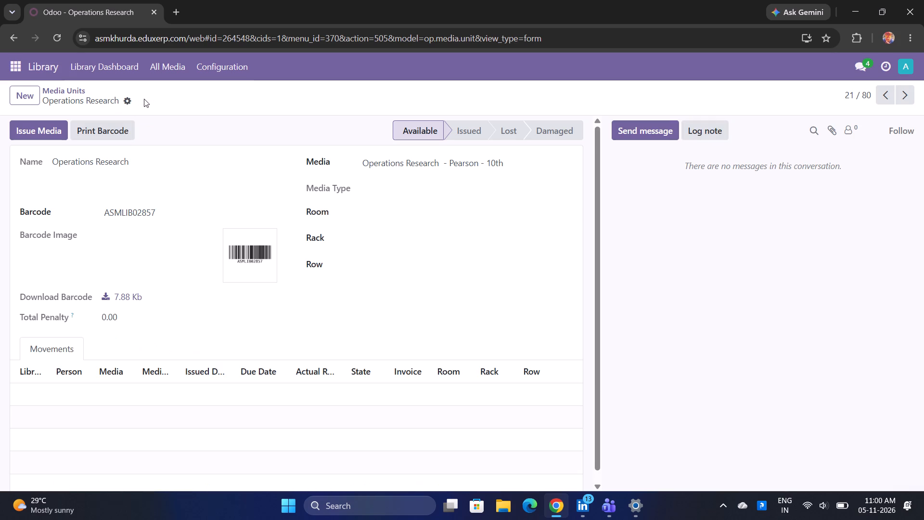
Advance to the next unit, save its barcode as ASMLIB0285, then complete it as ASMLIB02858 and save to generate the image.
click(904, 95)
click(189, 206)
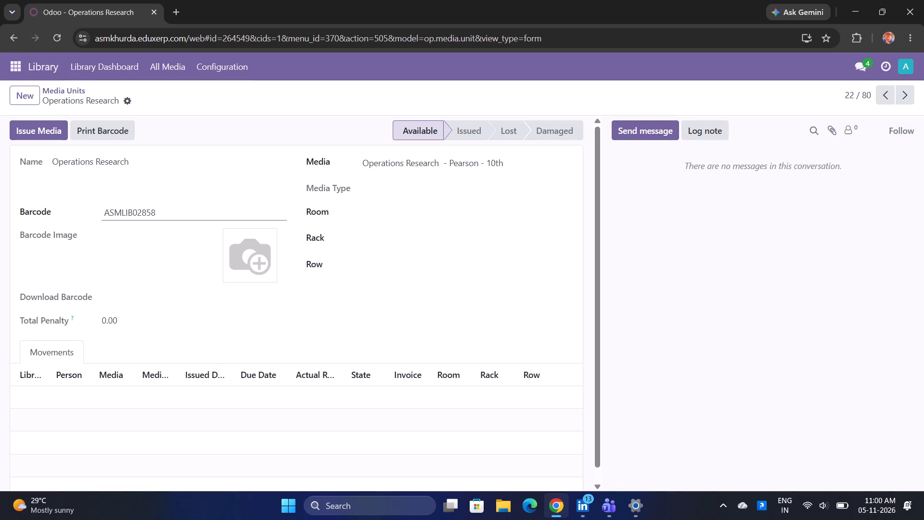
key(BackSpace)
click(145, 98)
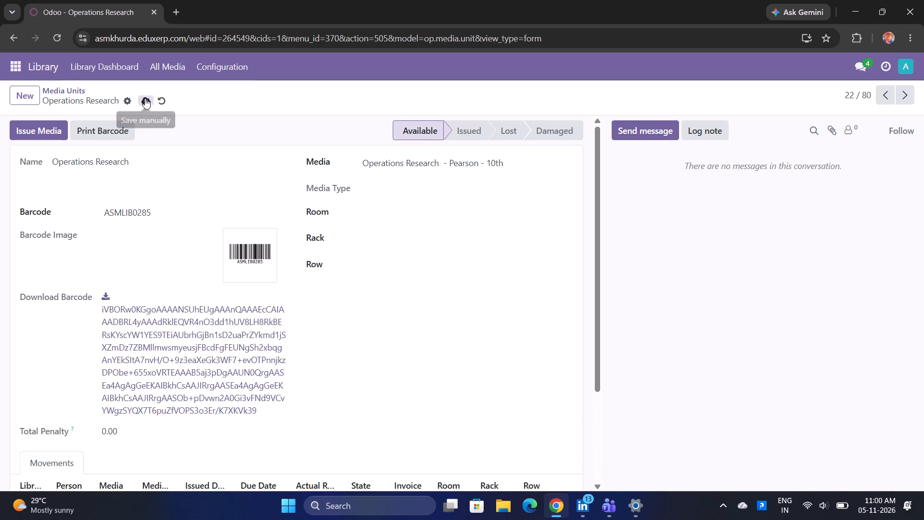
click(163, 219)
key(8)
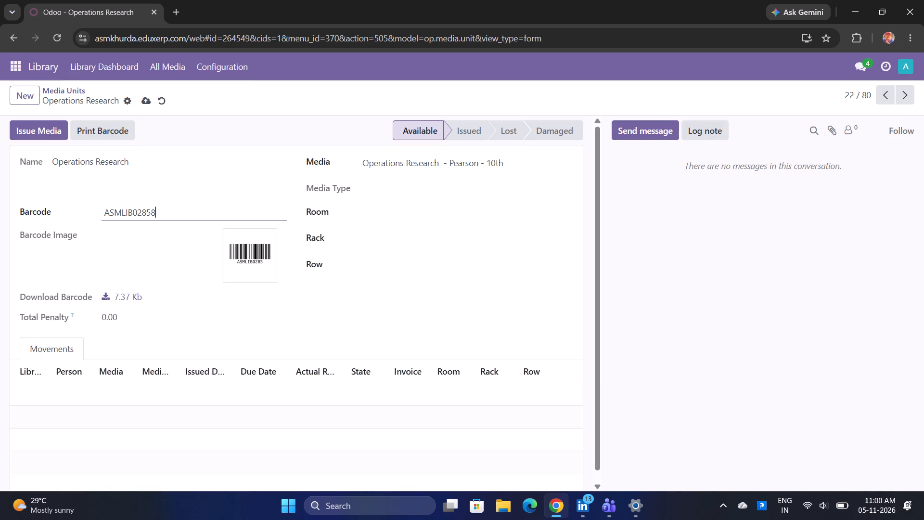
click(144, 94)
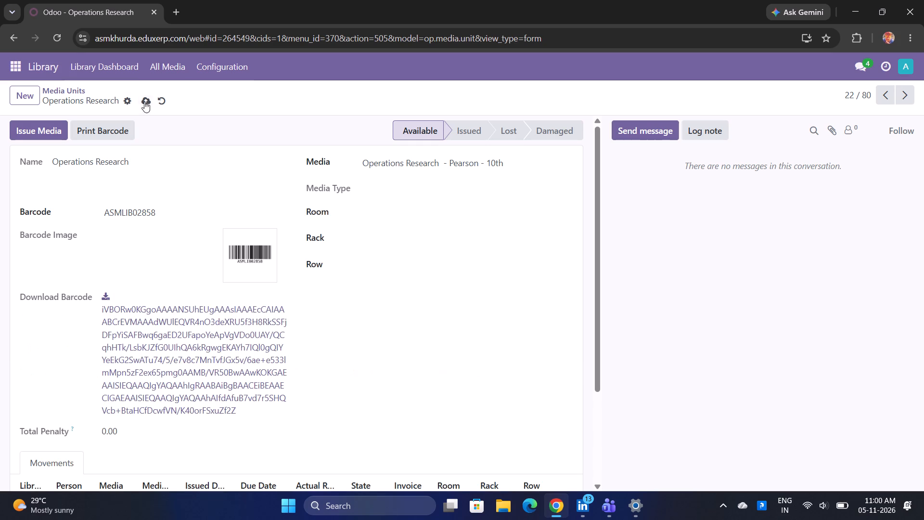
click(144, 105)
click(144, 101)
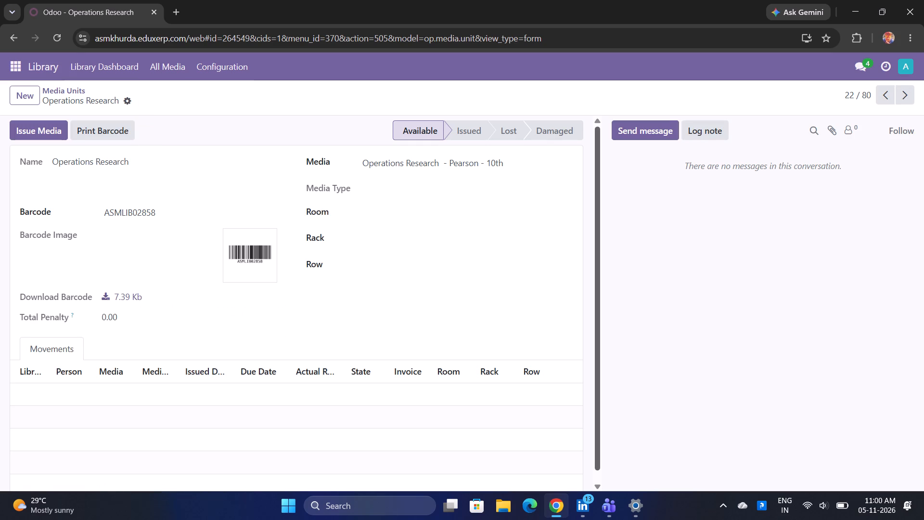
For the next Operations Research unit, save the barcode as ASMLIB0285, then change it to ASMLIB02859 and save again.
click(903, 91)
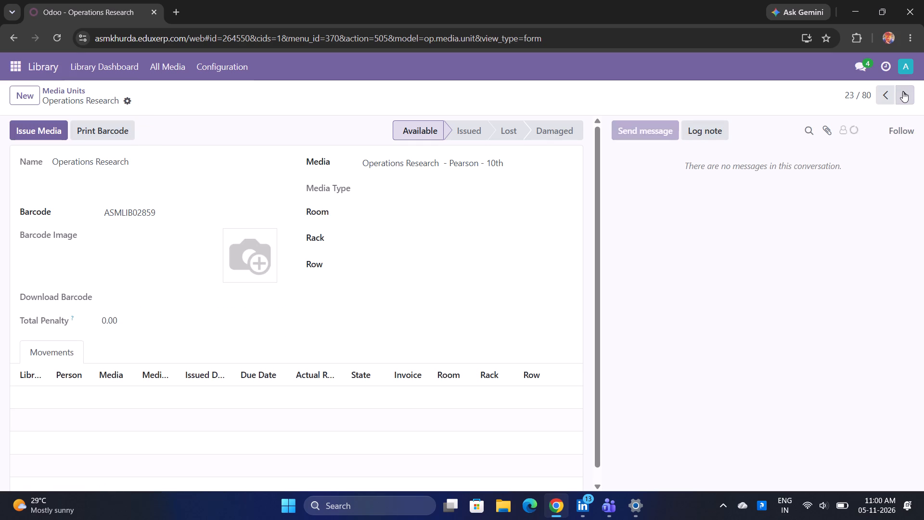
click(210, 207)
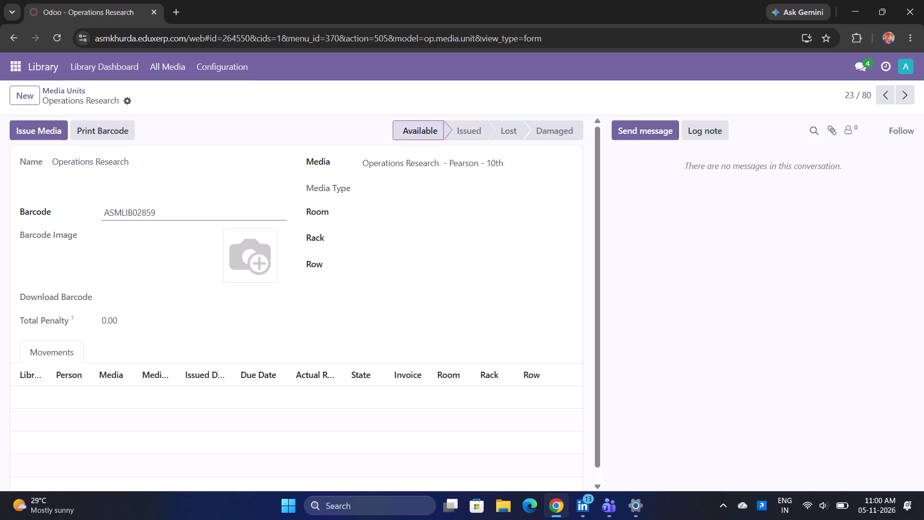
key(BackSpace)
click(143, 100)
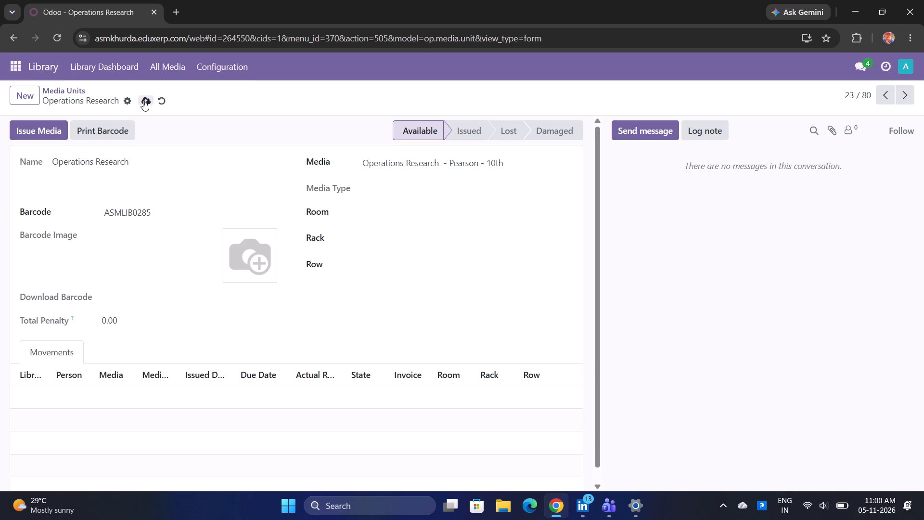
click(167, 212)
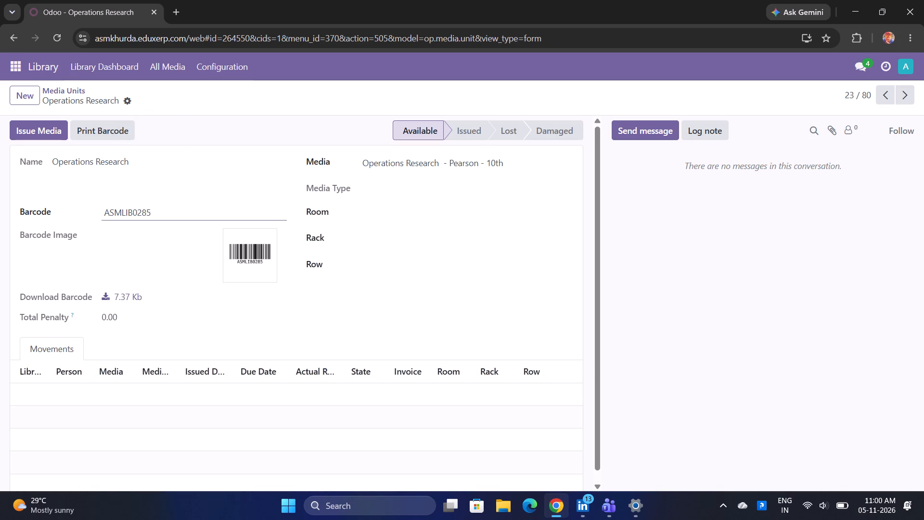
key(9)
click(145, 100)
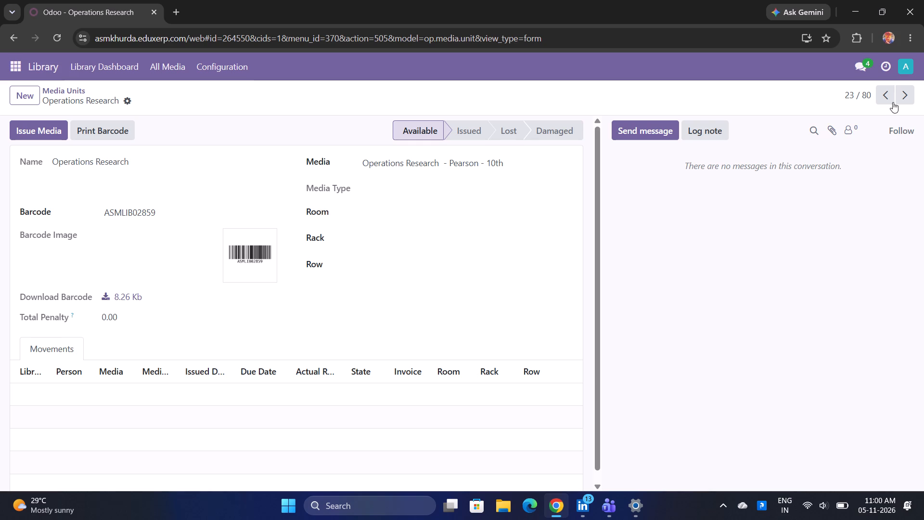
Move to the next media unit, save the barcode as ASMLIB0286, then re-enter it as ASMLIB02860 and save.
click(901, 92)
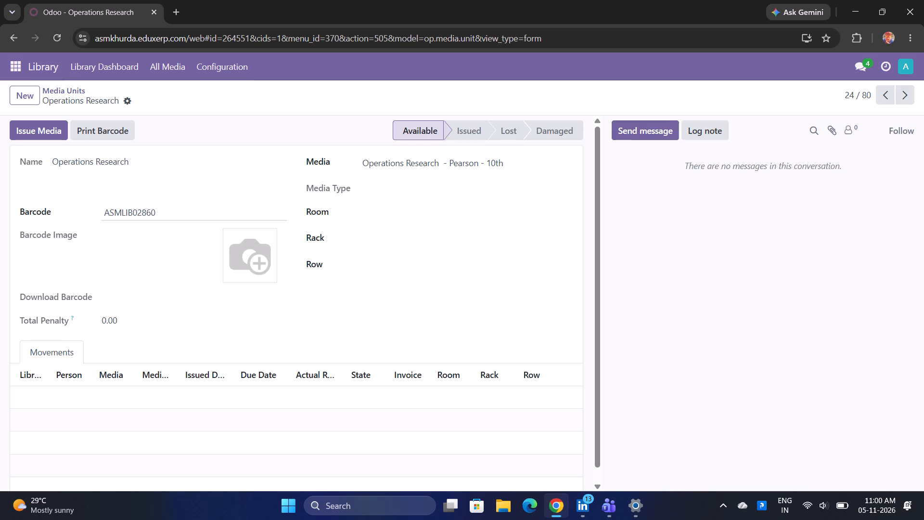
click(263, 220)
key(BackSpace)
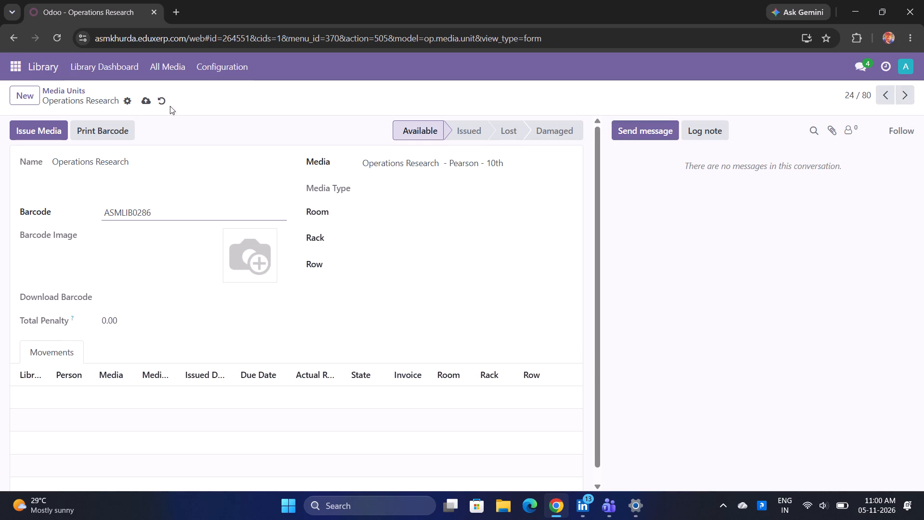
click(147, 99)
click(168, 208)
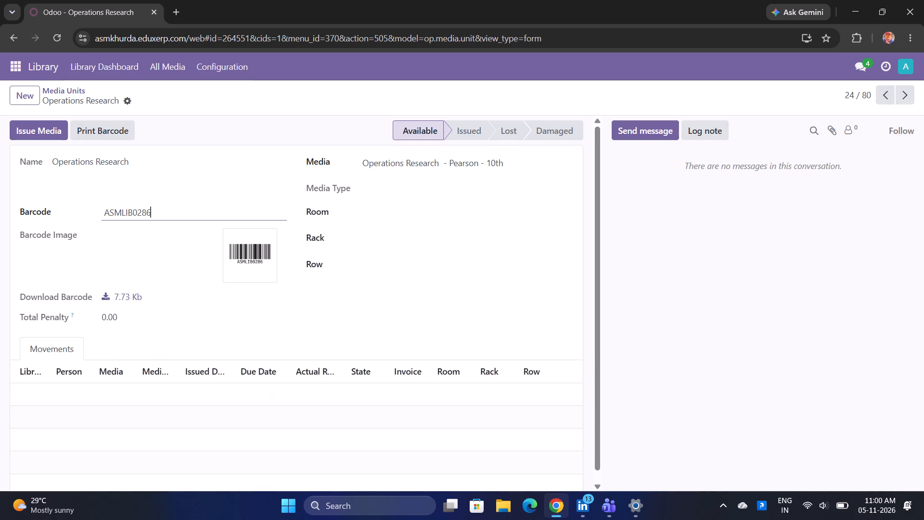
key(0)
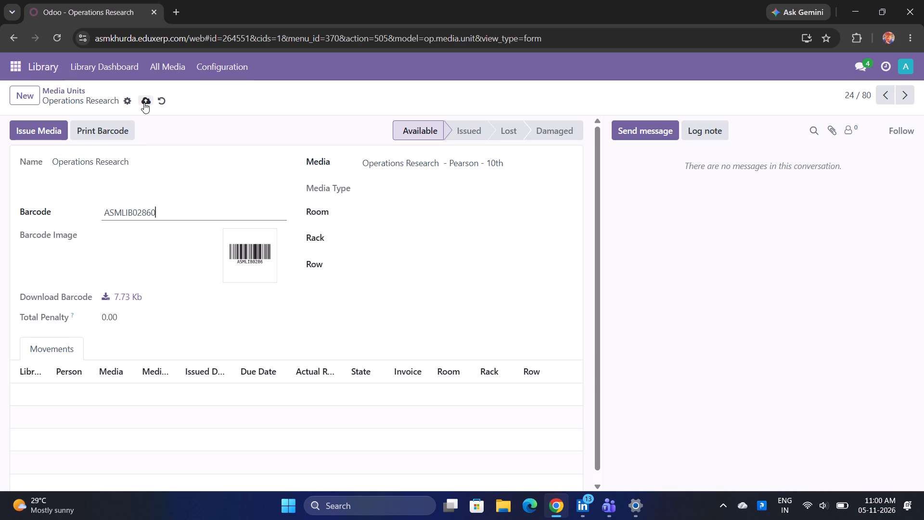
click(144, 102)
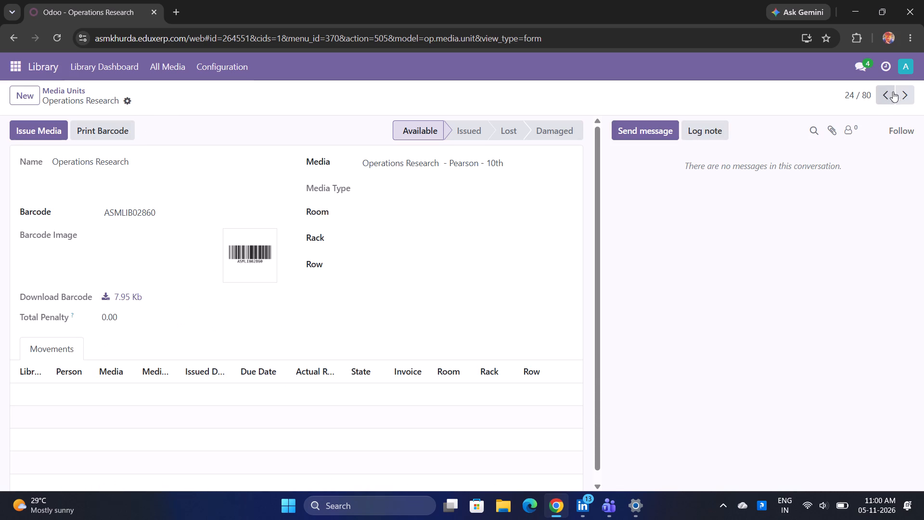
On the next Operations Research media unit, save the barcode shortened to ASMLIB0161, then restore it as ASMLIB01613 and save again.
click(904, 91)
click(253, 208)
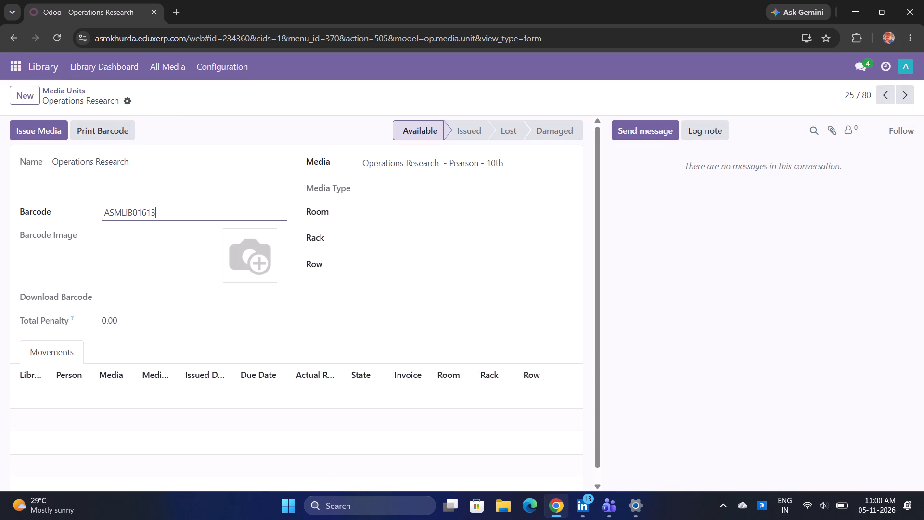
key(BackSpace)
click(145, 99)
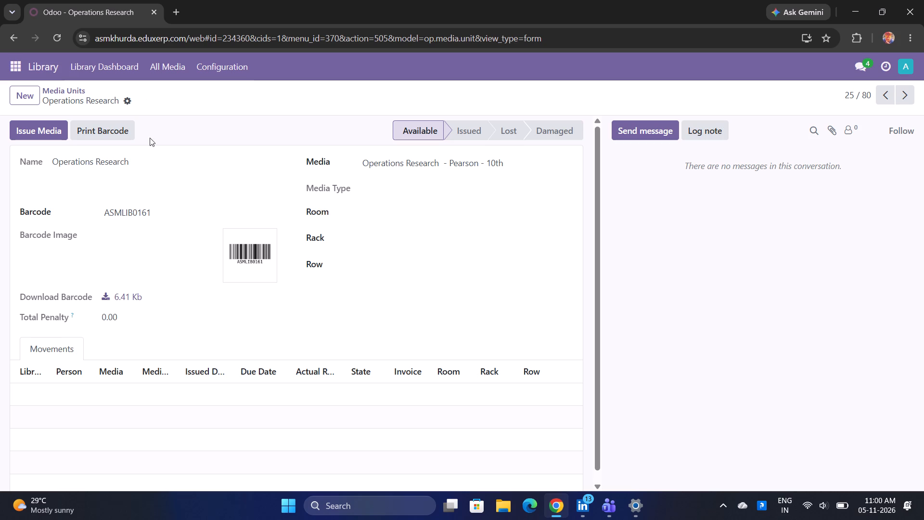
click(175, 212)
key(3)
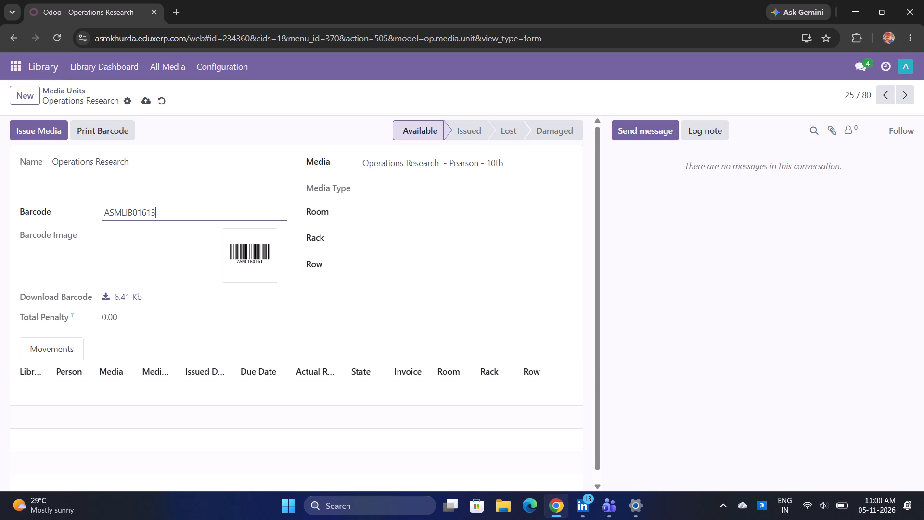
click(142, 99)
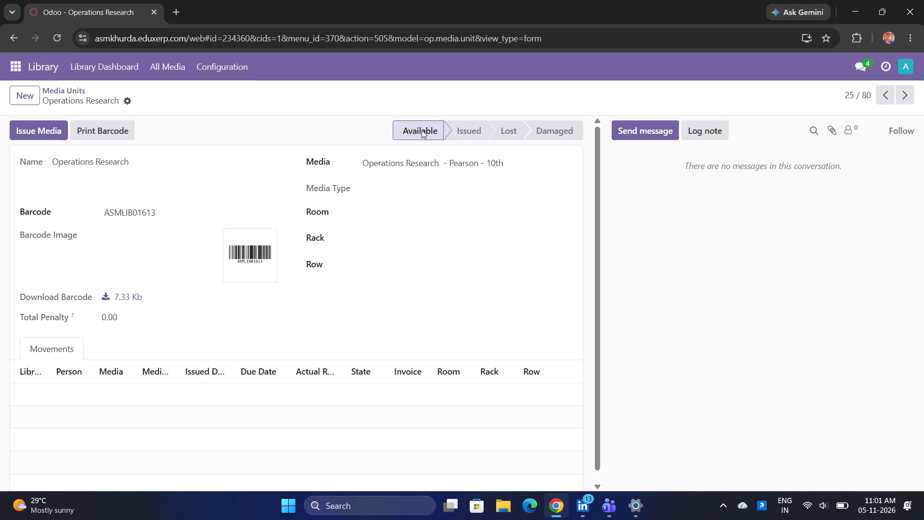
Advance to the next media unit, save its barcode as ASMLIB0161, then complete it as ASMLIB01612 and save.
click(902, 92)
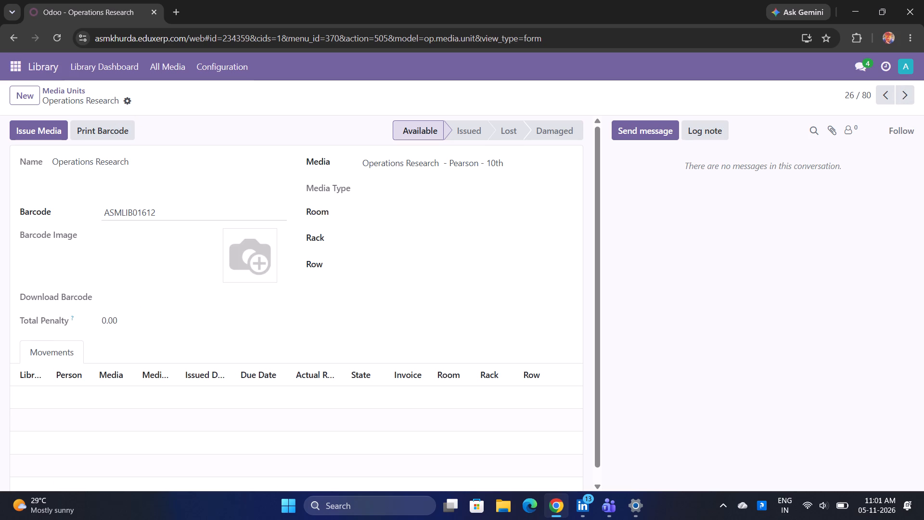
click(286, 208)
key(BackSpace)
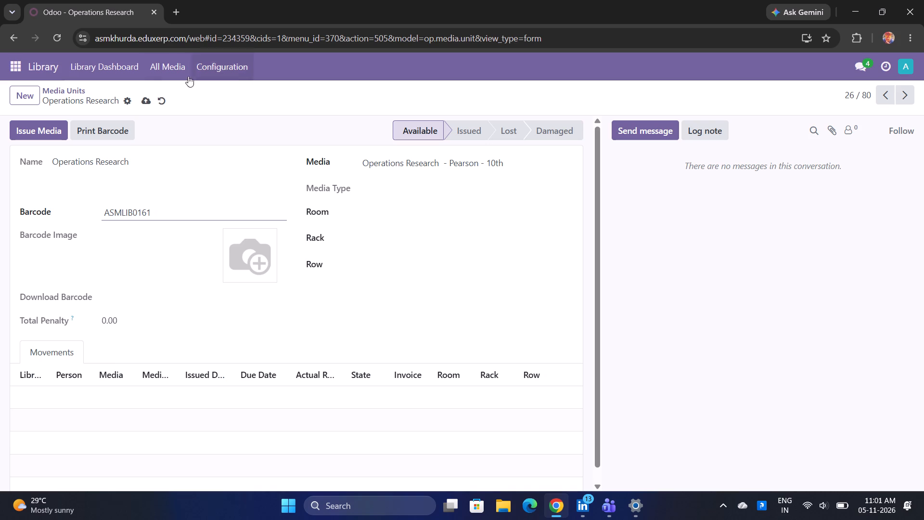
click(143, 98)
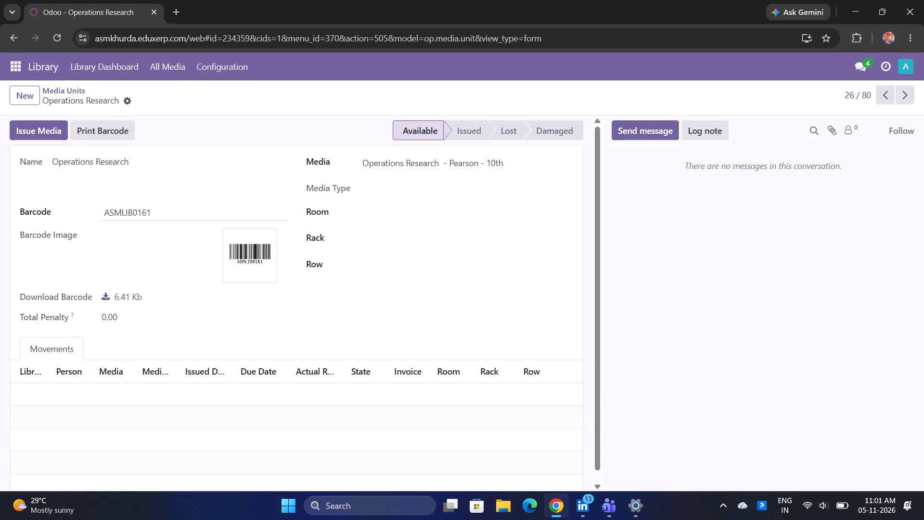
click(159, 212)
key(2)
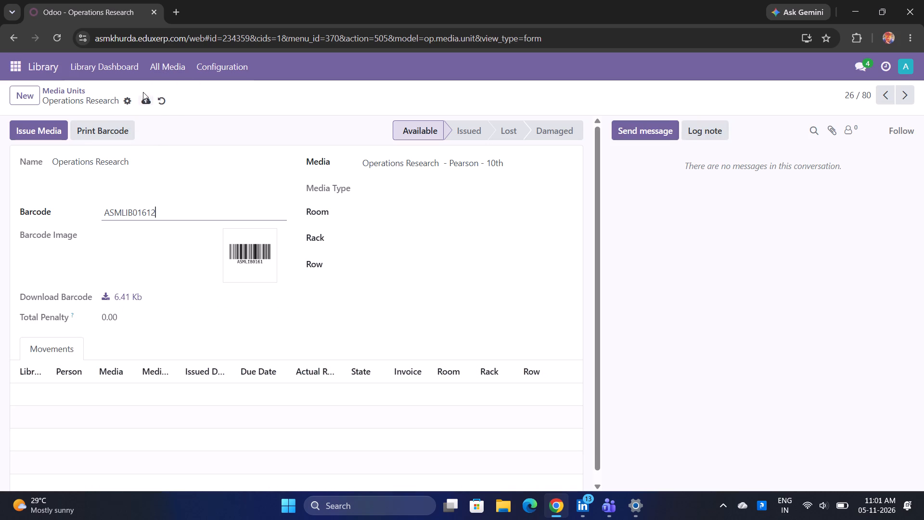
click(144, 96)
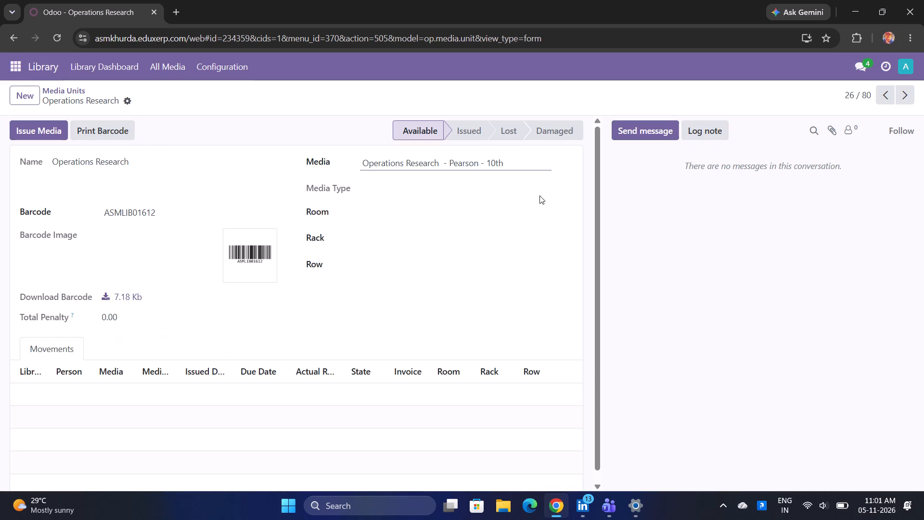
For the following media unit, save the barcode as ASMLIB0161, then change it to ASMLIB01614 and save again.
click(902, 95)
click(223, 210)
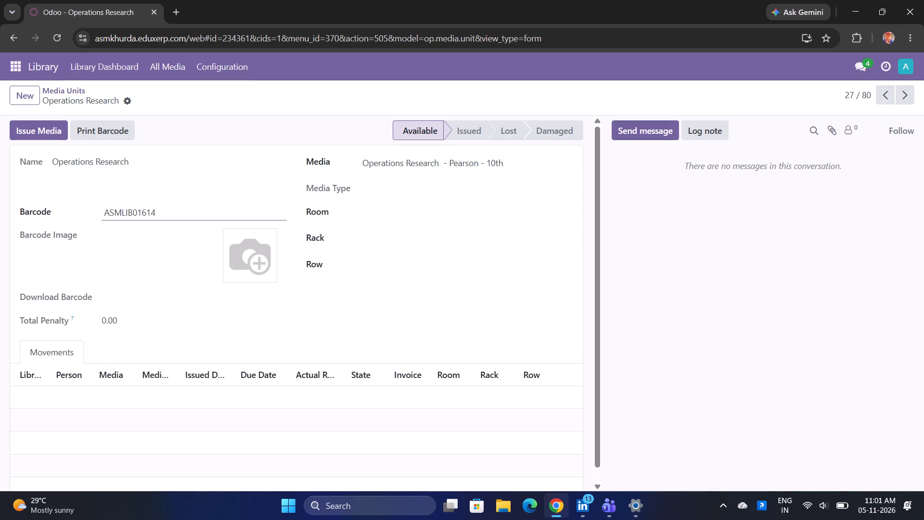
key(BackSpace)
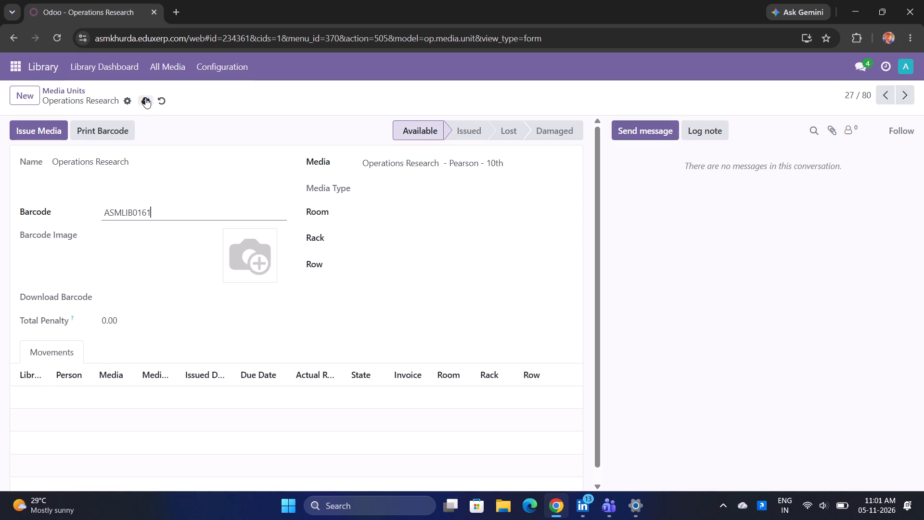
click(146, 98)
click(173, 214)
key(4)
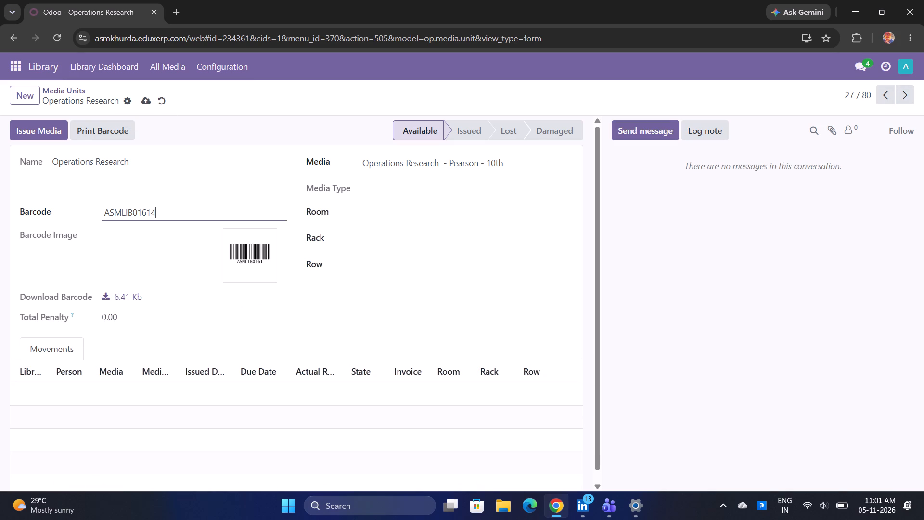
click(147, 102)
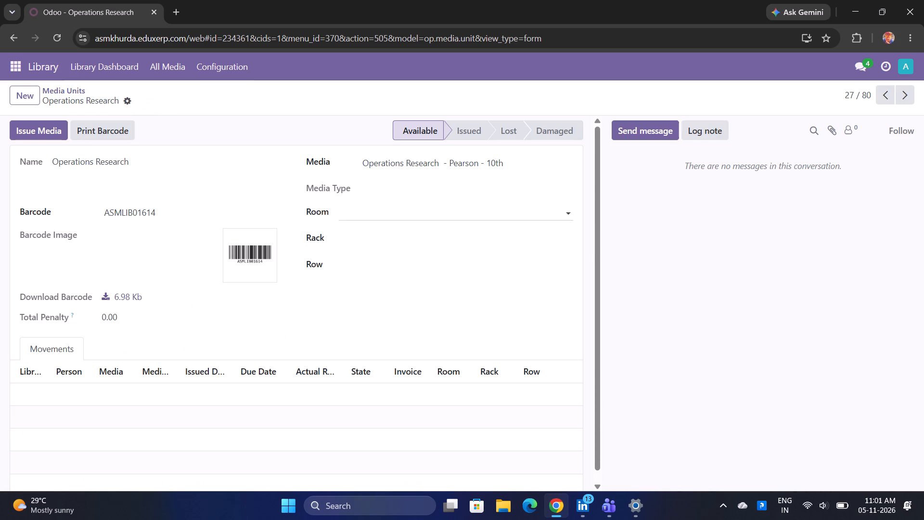
Move to the next media unit, save the barcode shortened to ASMLIB0285, then re-enter it as ASMLIB02854 and save.
click(905, 97)
click(187, 208)
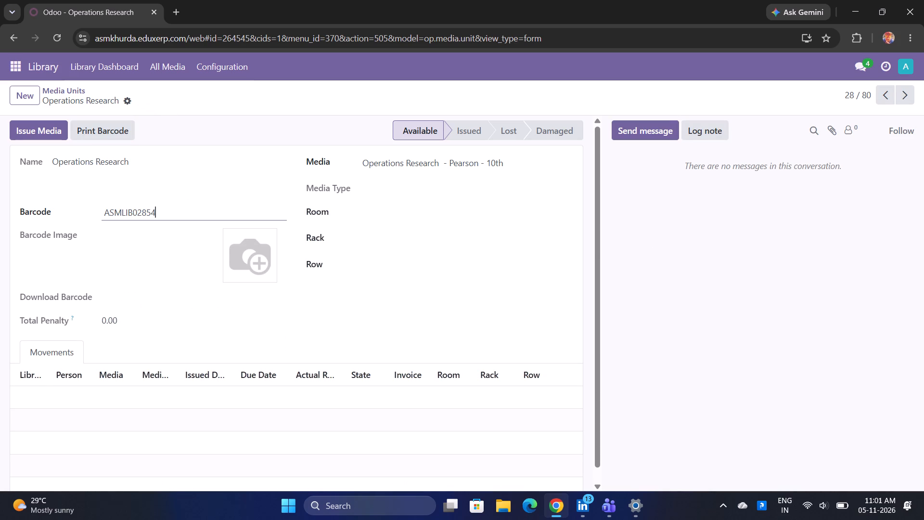
key(BackSpace)
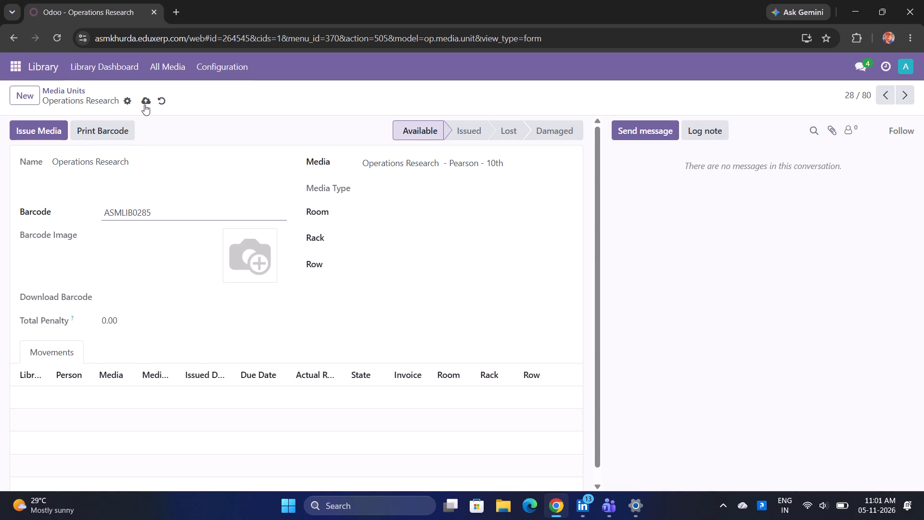
click(144, 101)
click(192, 214)
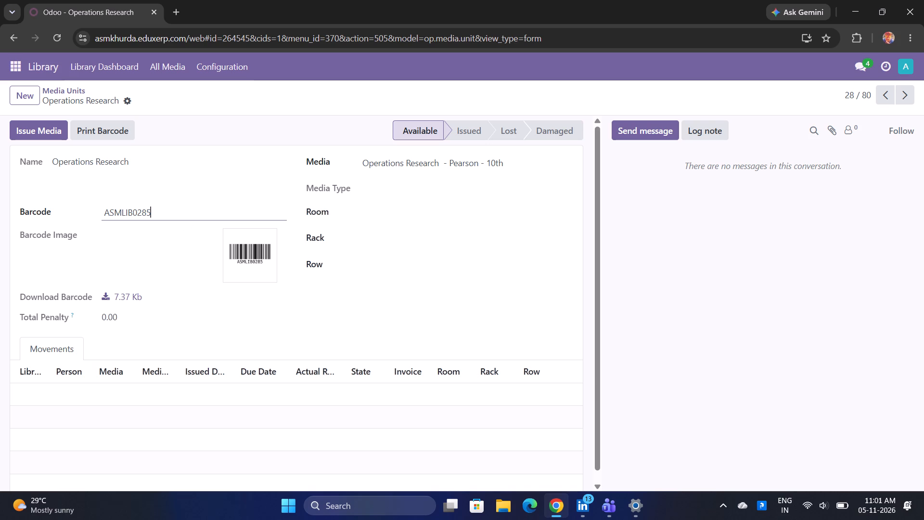
key(4)
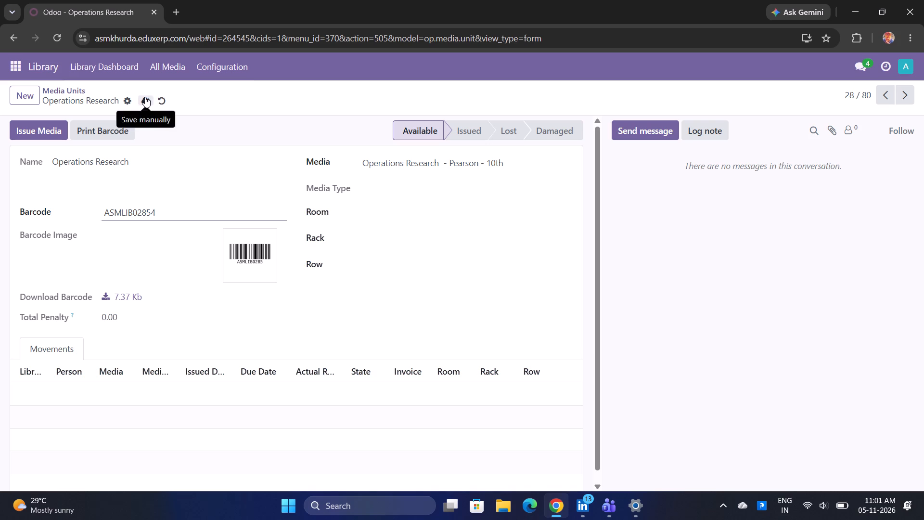
click(145, 97)
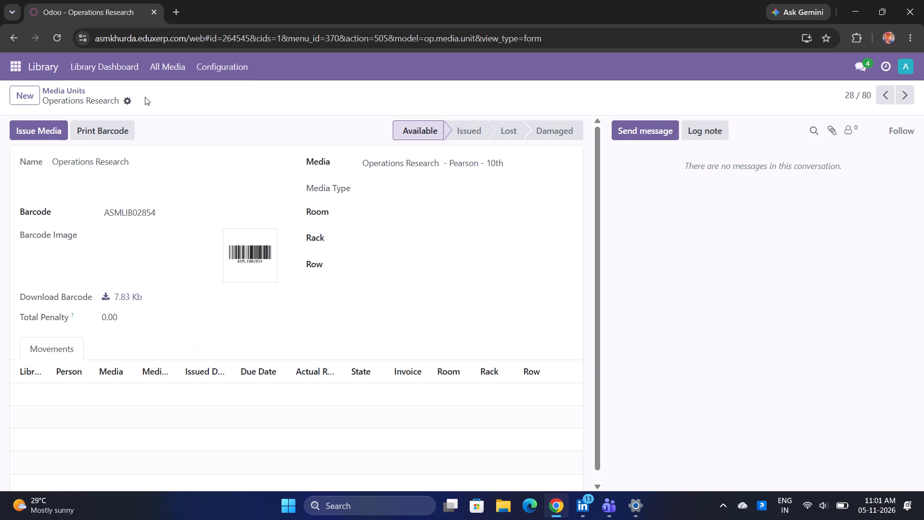
On the next media unit, save the barcode as ASMLIB0160, then complete it as ASMLIB01605 and save again.
click(903, 94)
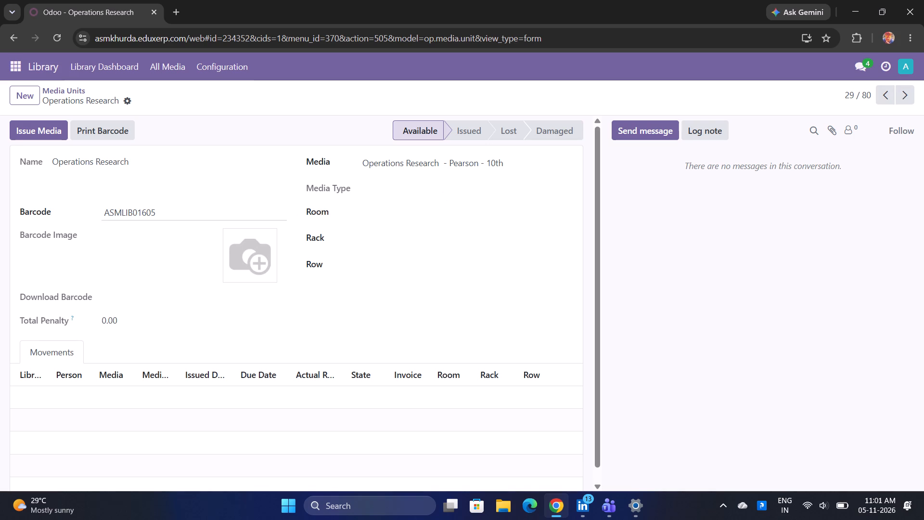
click(249, 206)
key(BackSpace)
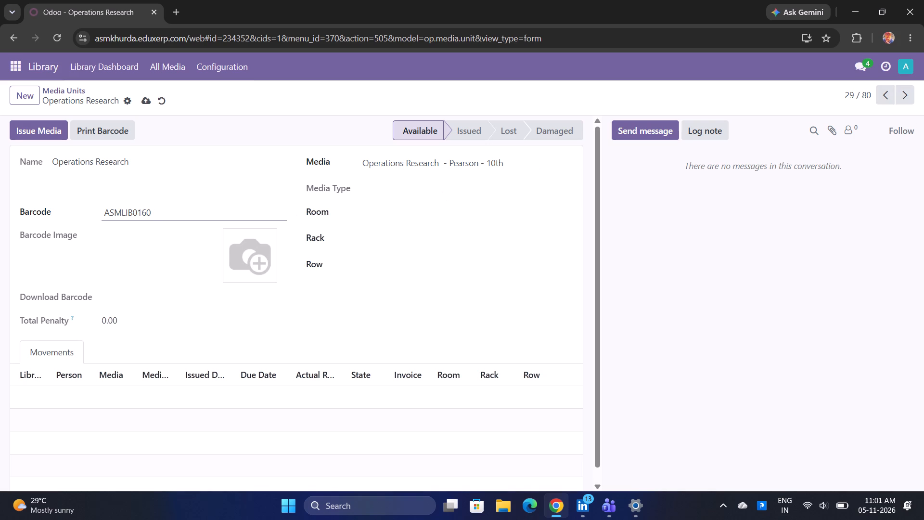
click(144, 98)
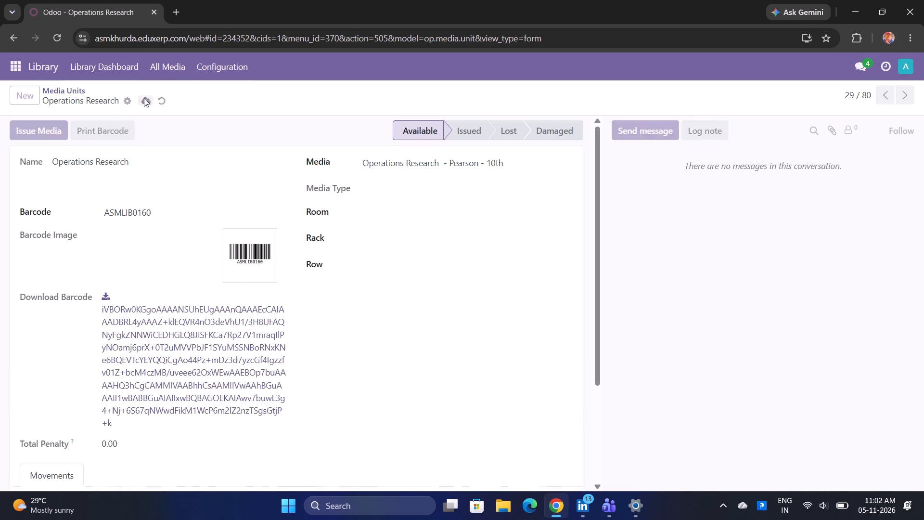
click(182, 214)
key(5)
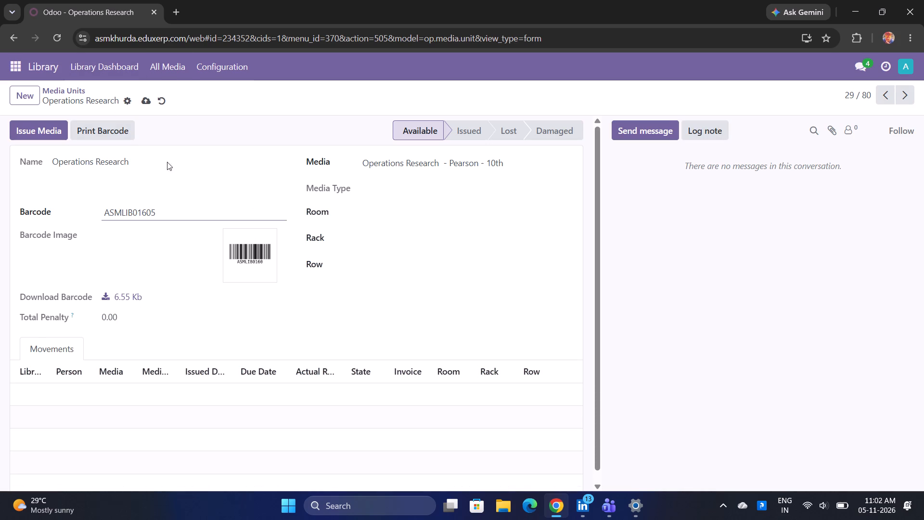
click(144, 97)
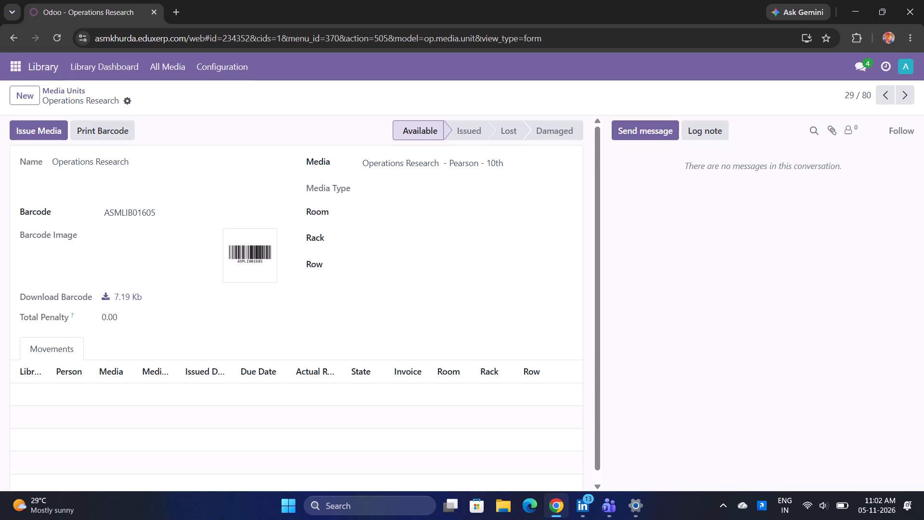
Advance to the next Operations Research unit, save its barcode as ASMLIB0160, then restore it as ASMLIB01604 and save.
click(903, 96)
click(223, 222)
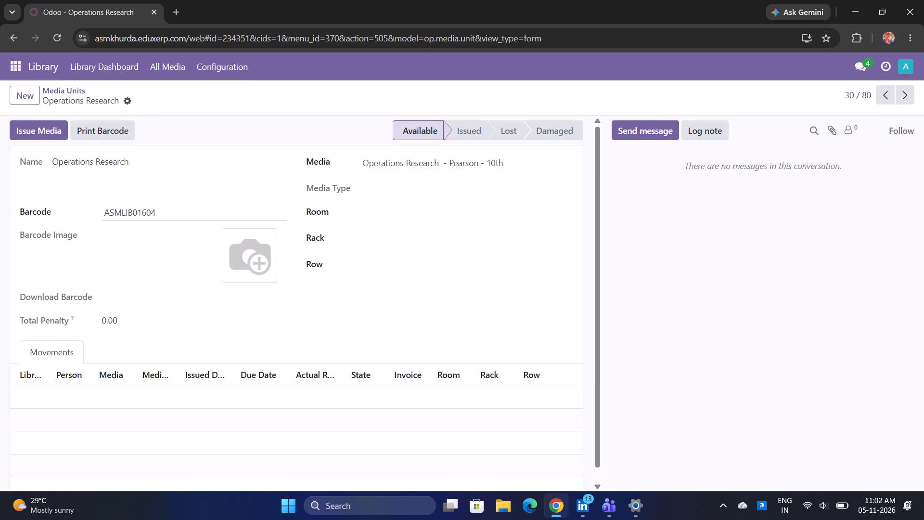
click(223, 220)
key(BackSpace)
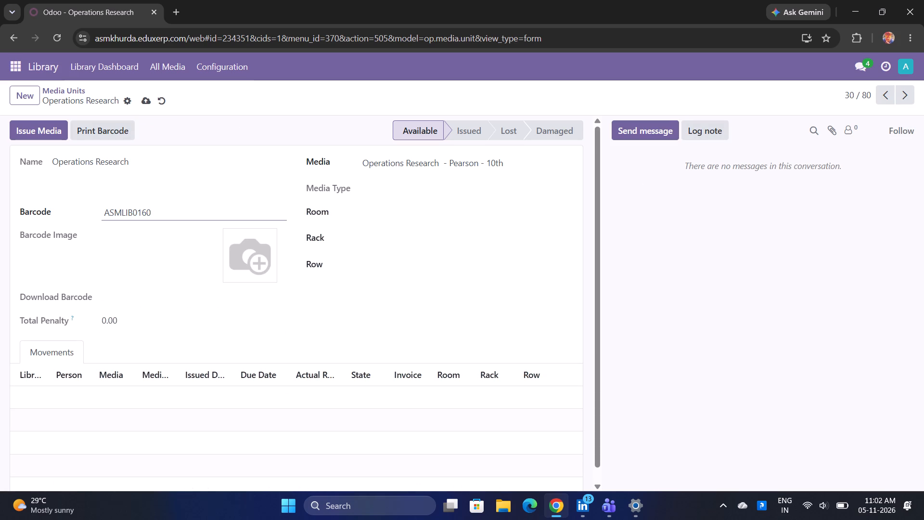
click(147, 102)
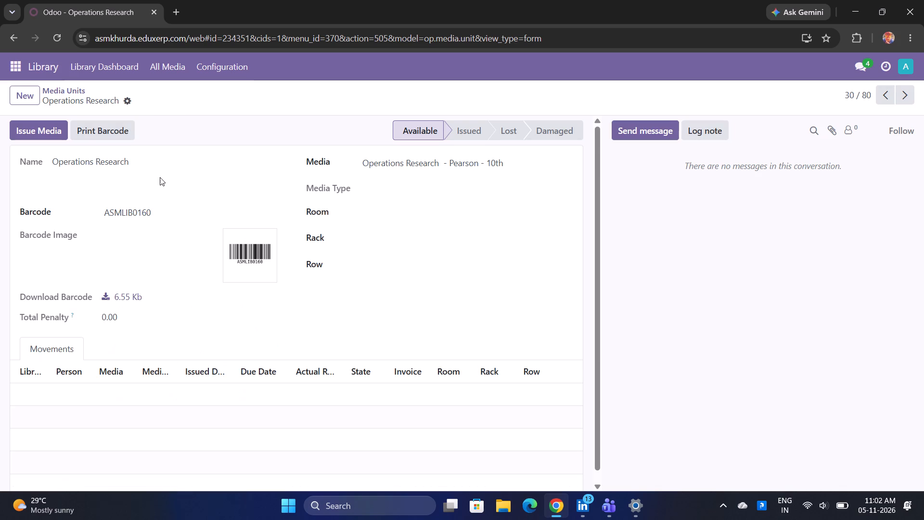
click(172, 210)
key(4)
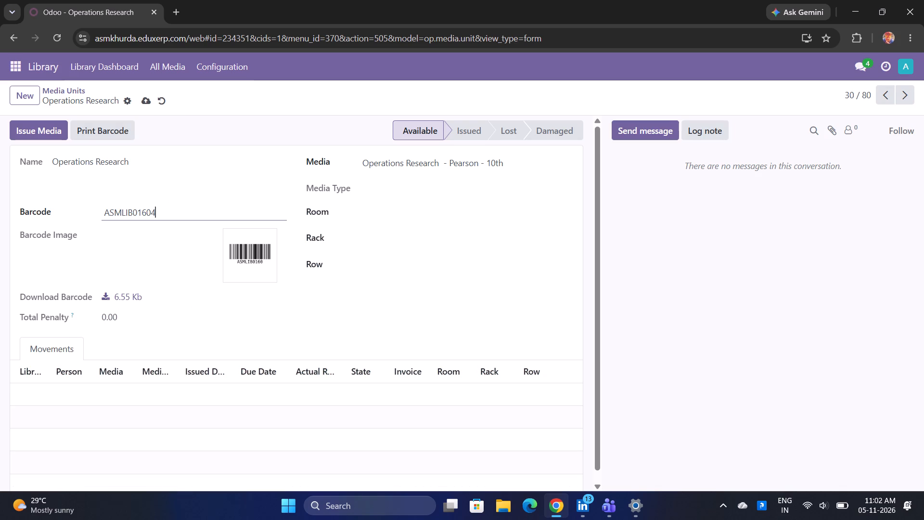
click(146, 103)
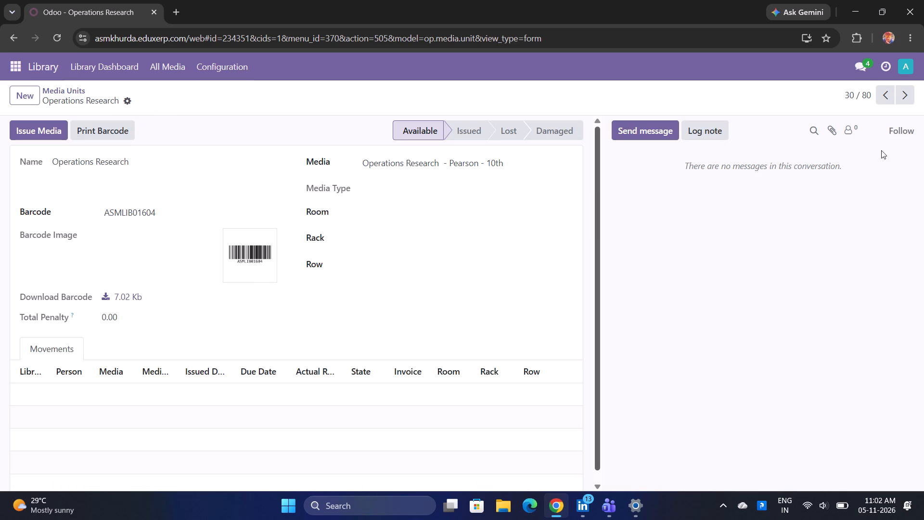
Go to the next Operations Research unit, save its barcode as ASMLIB0160, then restore it as ASMLIB01603 and save again.
click(906, 98)
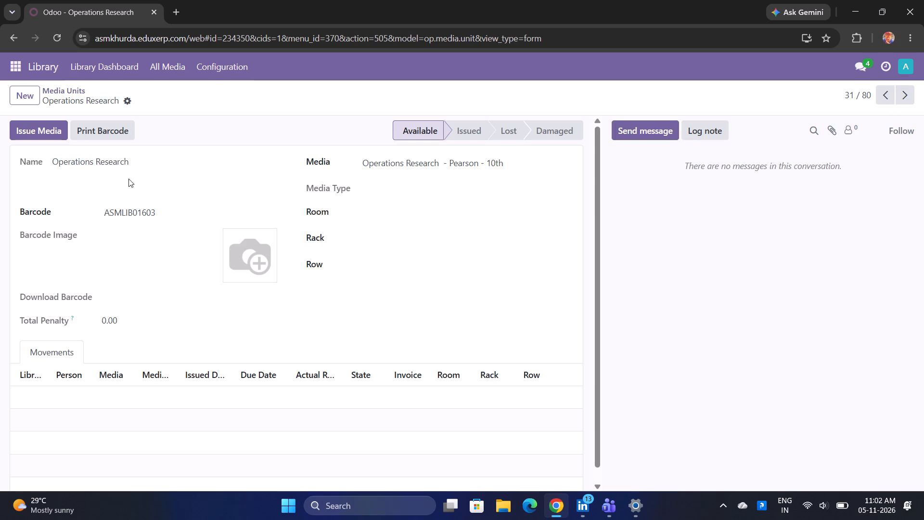
click(171, 215)
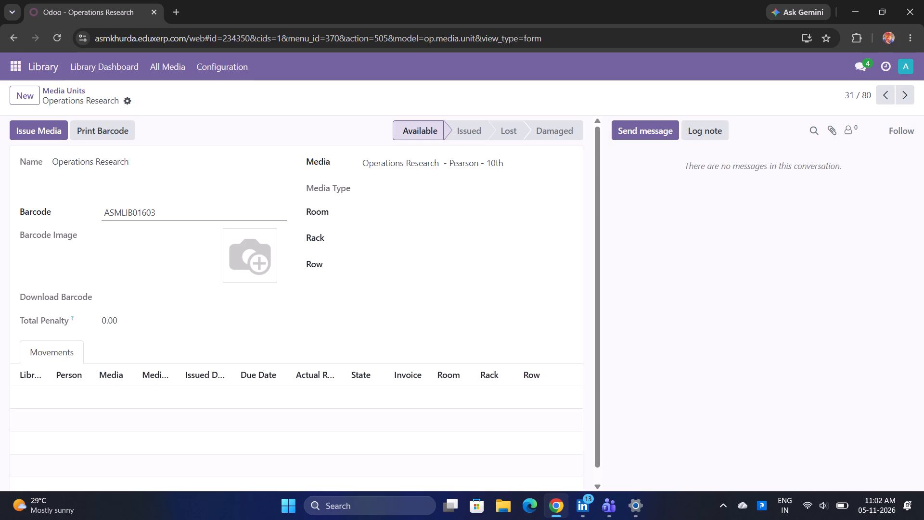
key(BackSpace)
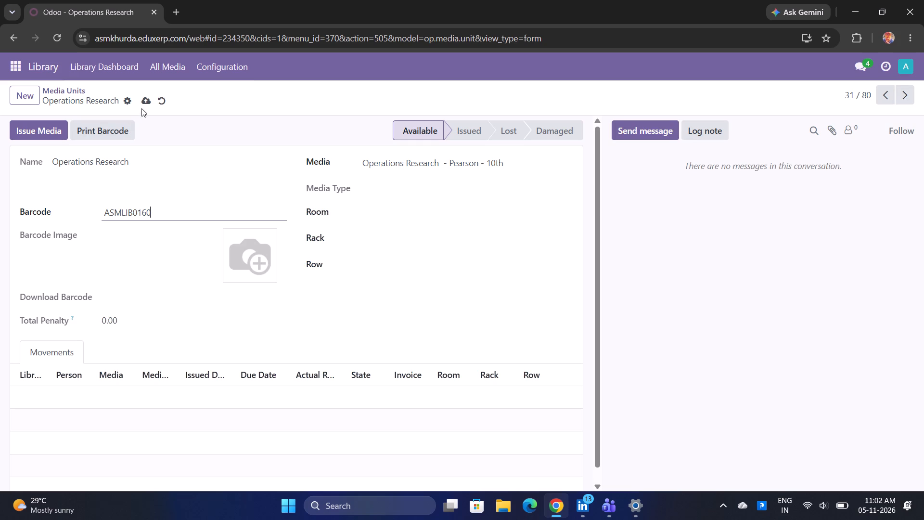
click(144, 102)
click(171, 216)
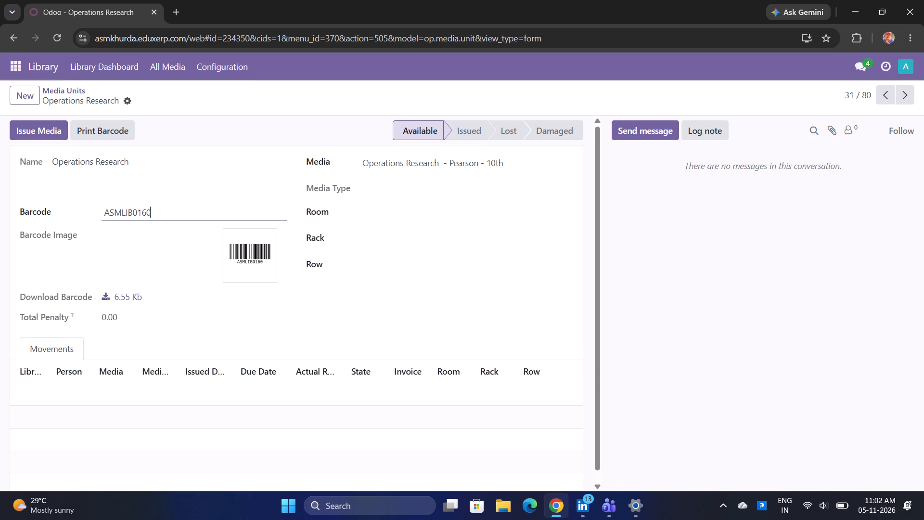
key(3)
click(143, 97)
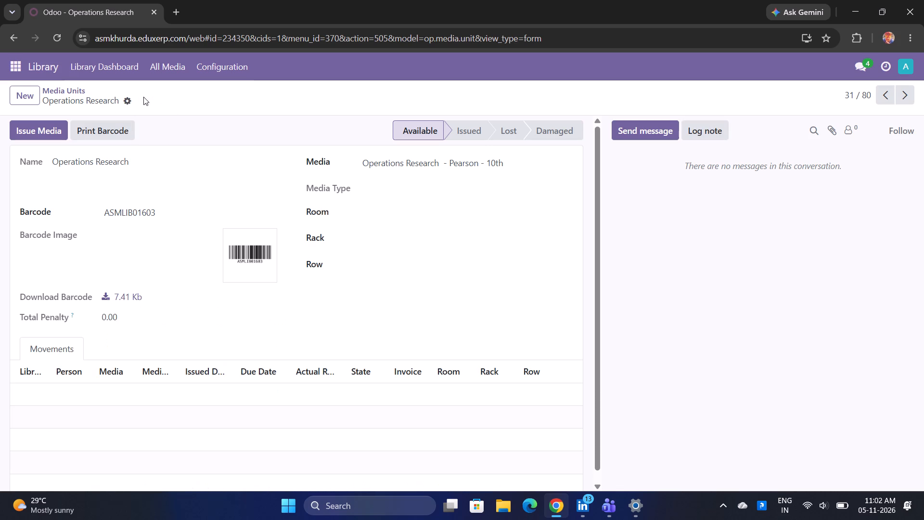
On the next media unit, save the barcode shortened to ASMLIB0285, then complete it as ASMLIB02855 and save.
click(904, 93)
click(247, 217)
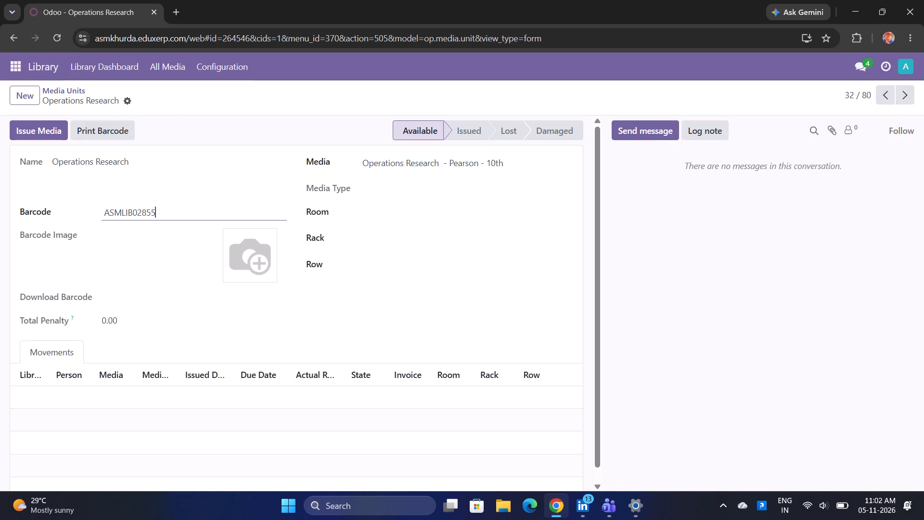
key(BackSpace)
click(143, 100)
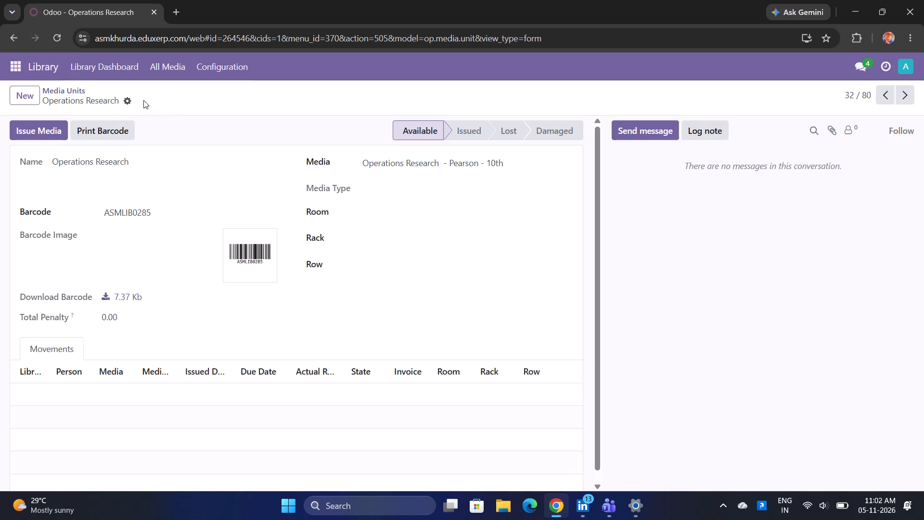
click(178, 210)
key(5)
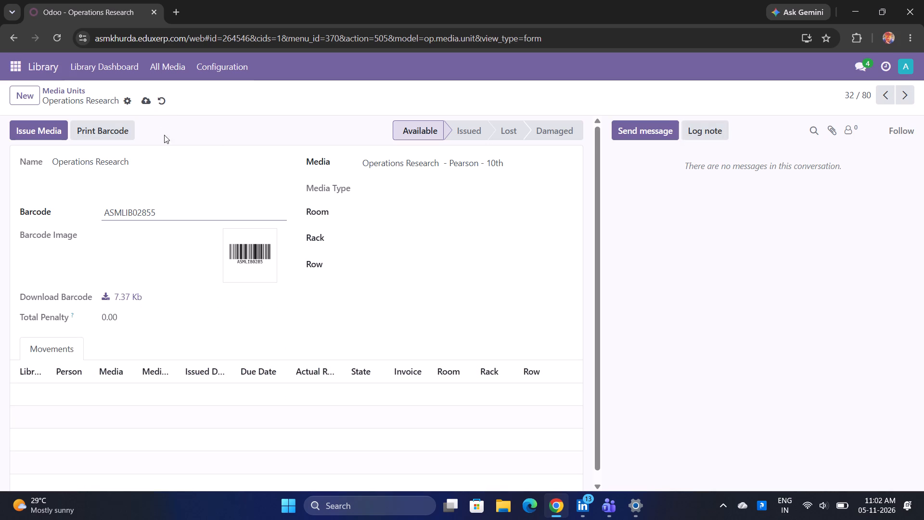
click(148, 99)
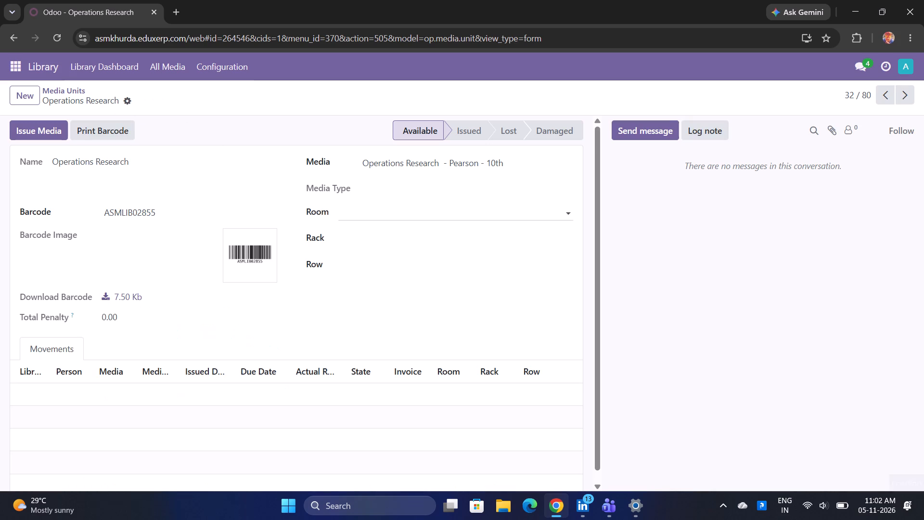
Advance to the following media unit, save its barcode as ASMLIB0285, then re-enter it as ASMLIB02856 and save.
click(909, 94)
drag(231, 204, 229, 208)
click(229, 208)
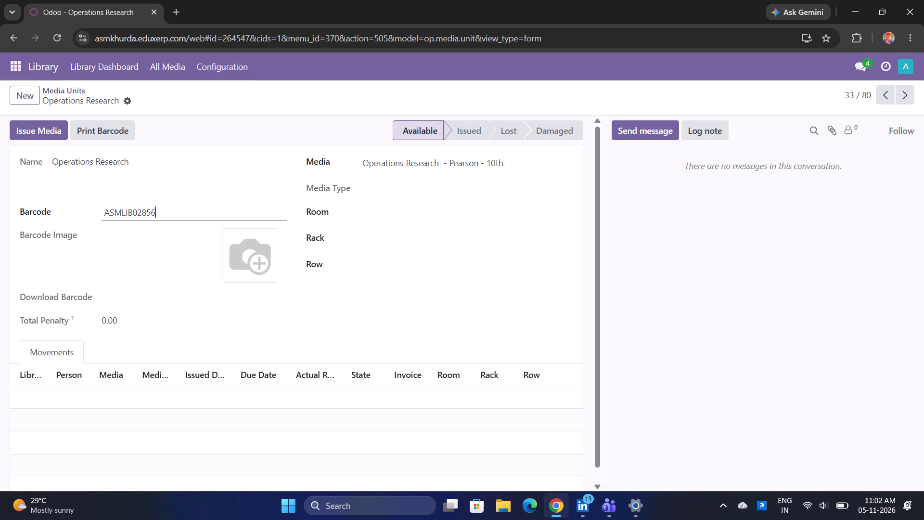
key(BackSpace)
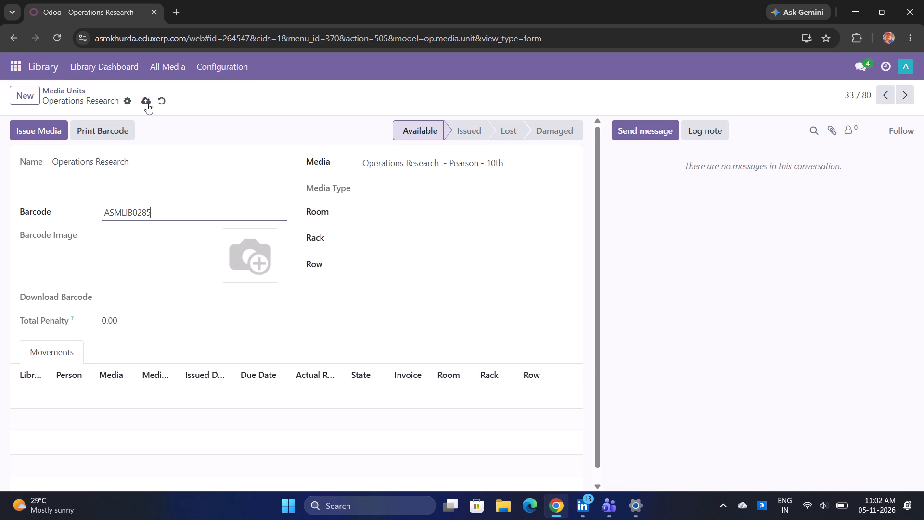
click(145, 102)
click(165, 209)
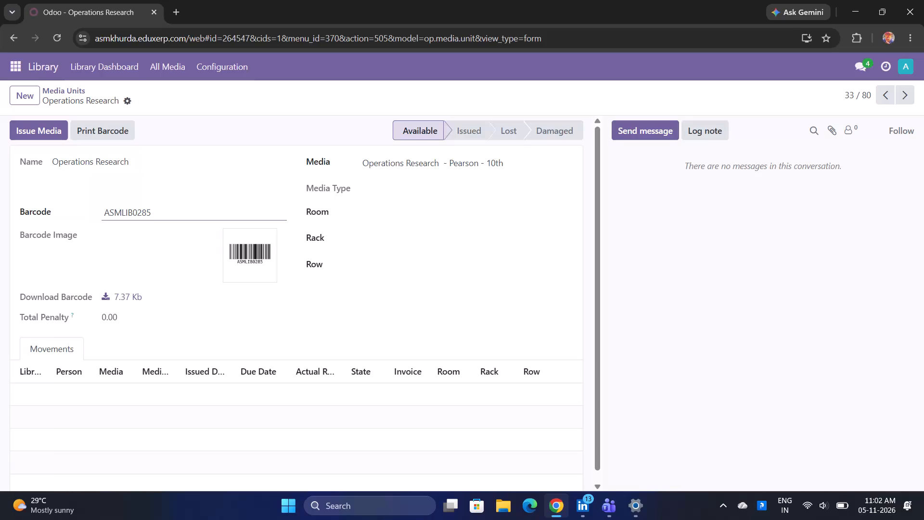
key(6)
click(145, 97)
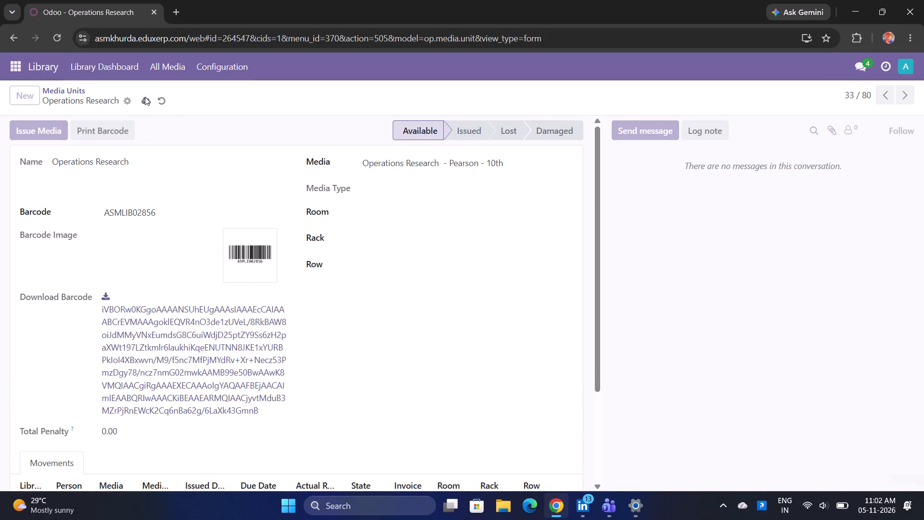
Move to the next unit, Operations Research - Pearson - 8th, save its barcode as ASMLIB0135, then restore ASMLIB01358 and save.
click(905, 96)
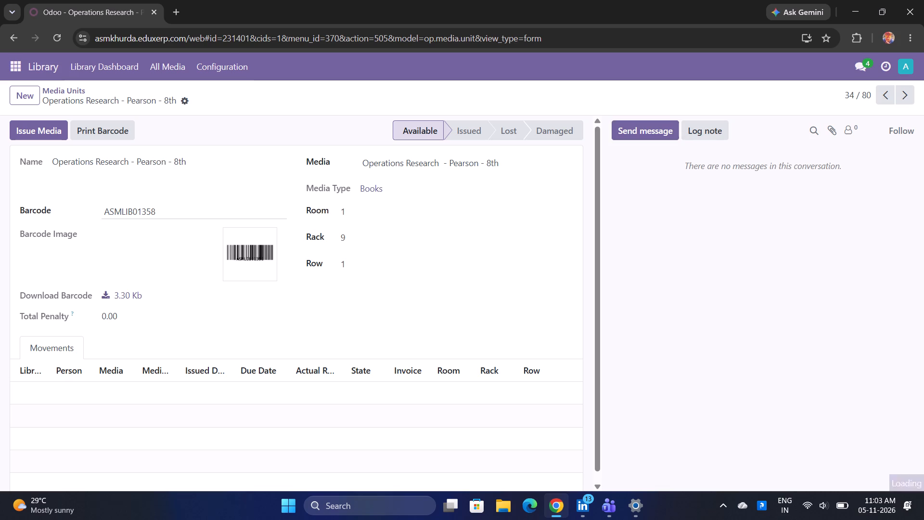
click(231, 211)
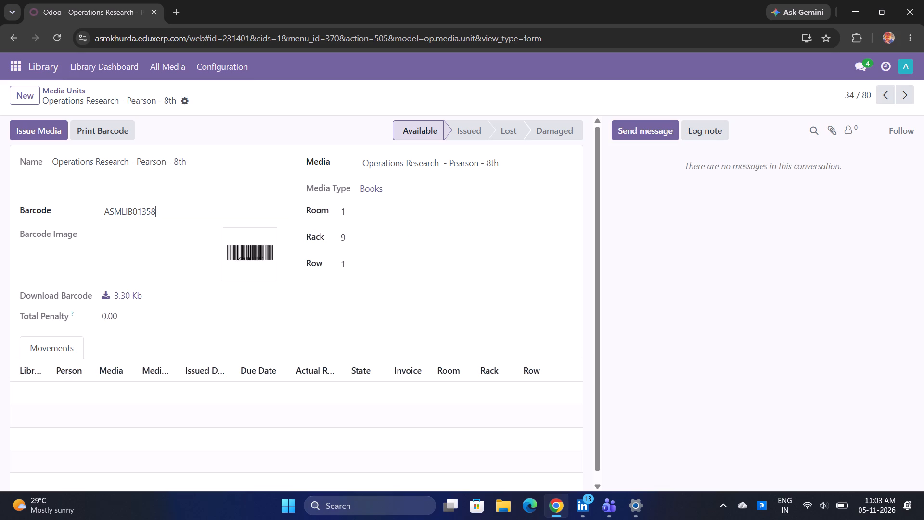
key(BackSpace)
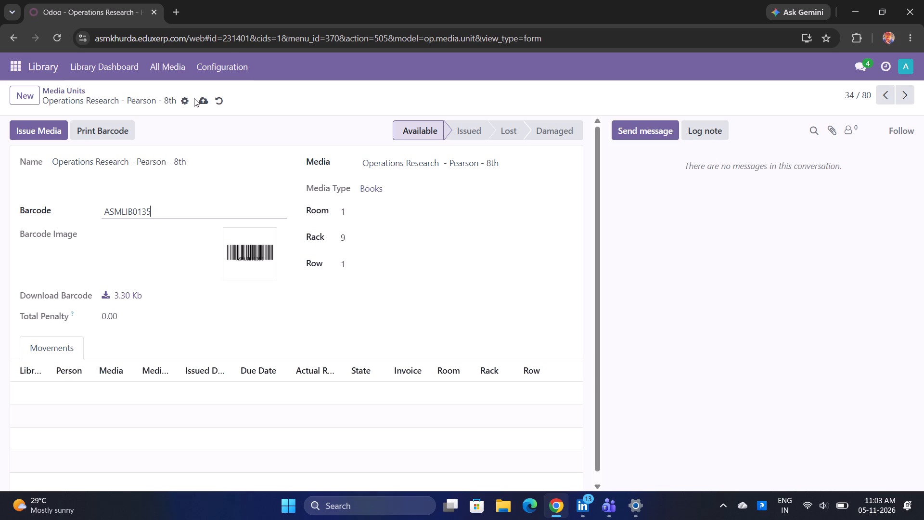
click(196, 99)
click(165, 208)
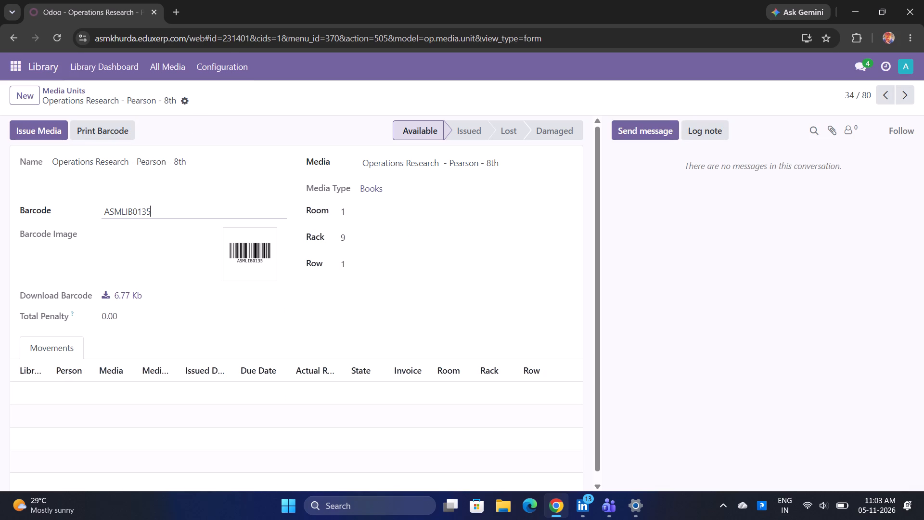
key(8)
click(202, 97)
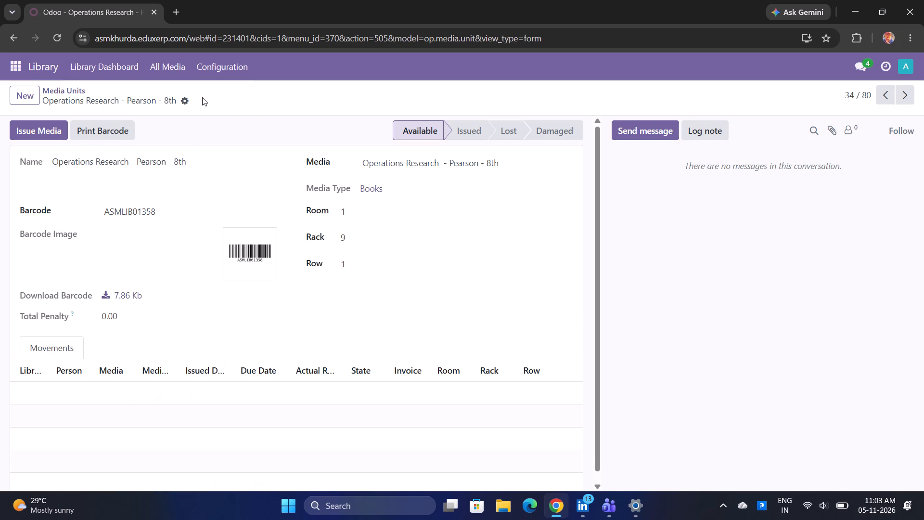
For the next unit, Operations Research - Excel Books - 1st, save the barcode as ASMLIB0049, then restore ASMLIB00490 and save.
click(905, 92)
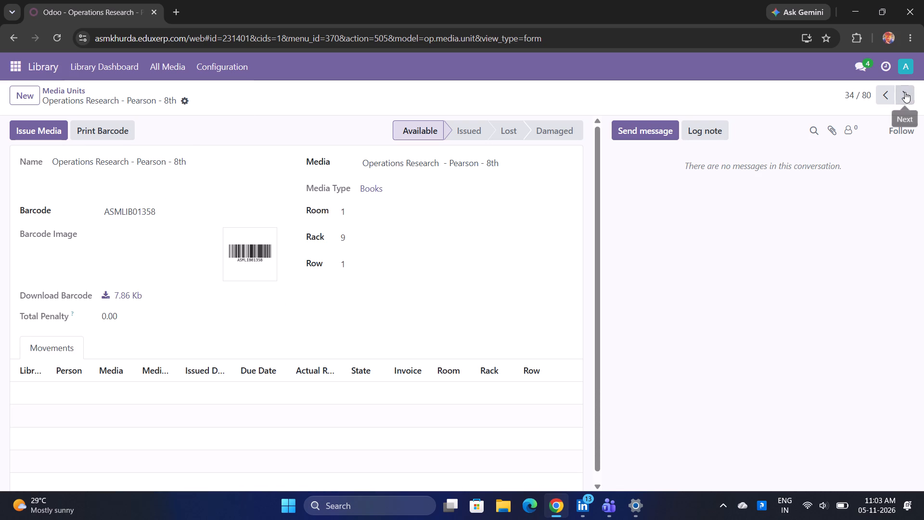
click(252, 219)
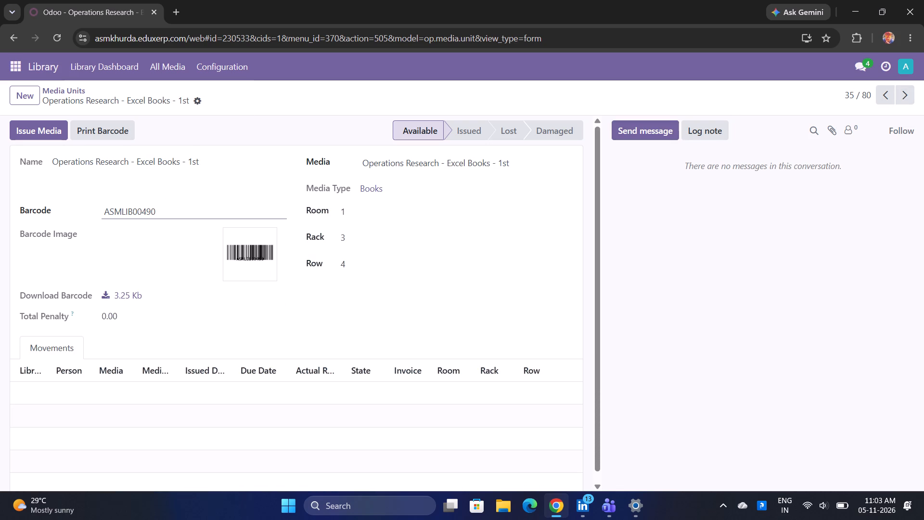
key(BackSpace)
click(215, 101)
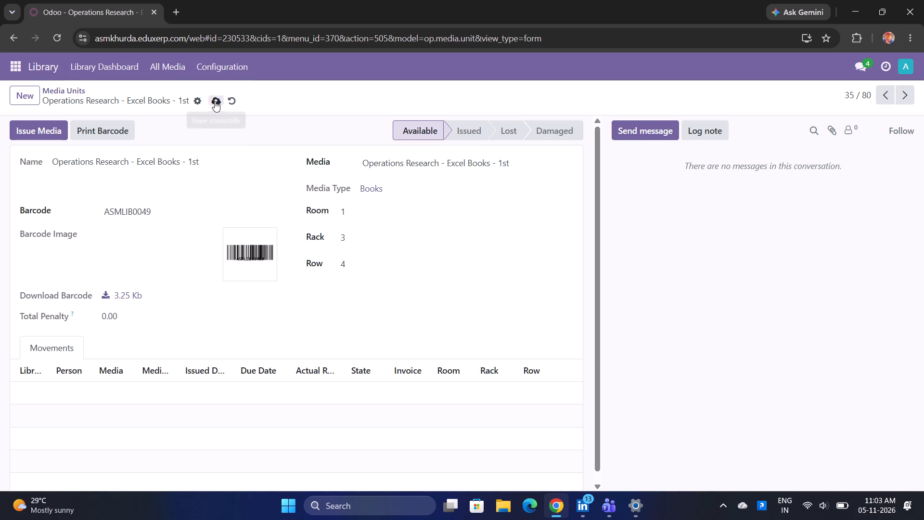
click(175, 208)
key(0)
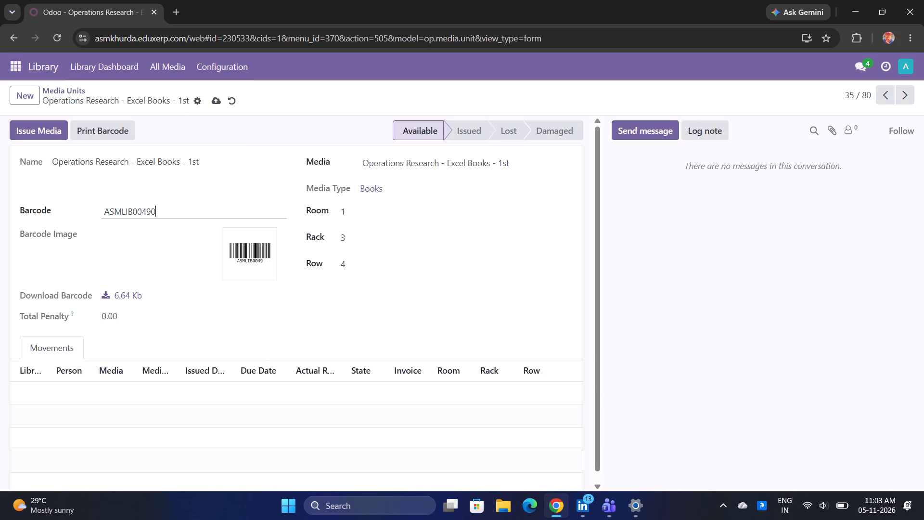
click(215, 100)
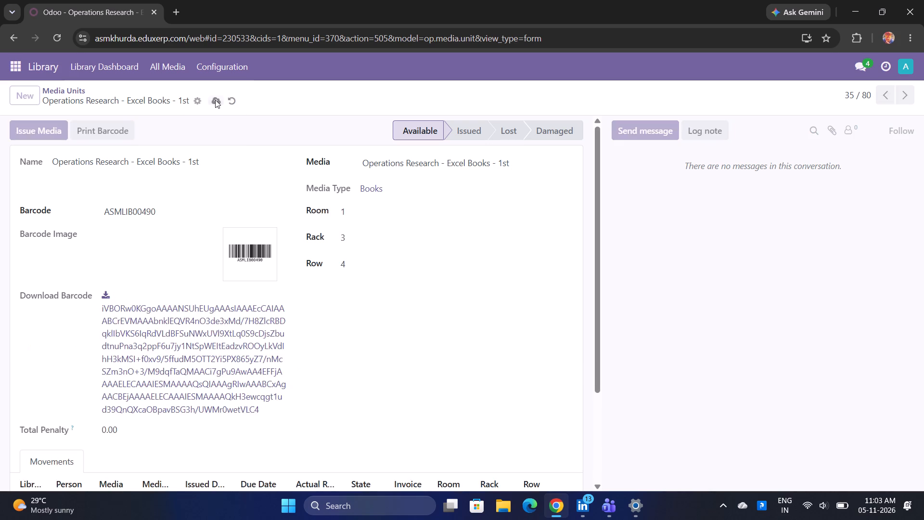
On the next unit, Operations Research - Pearson - 1st, save the barcode as ASMLIB0083, then restore ASMLIB00830 and save.
click(904, 91)
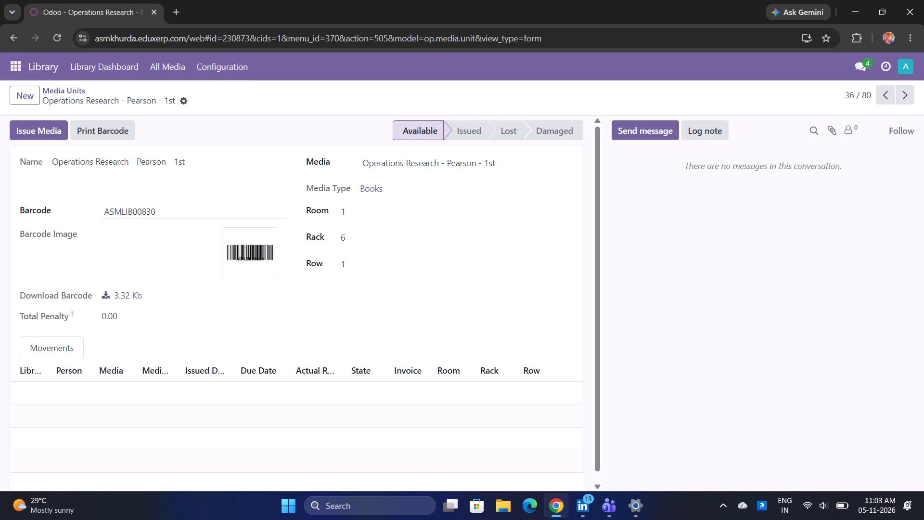
click(231, 210)
key(BackSpace)
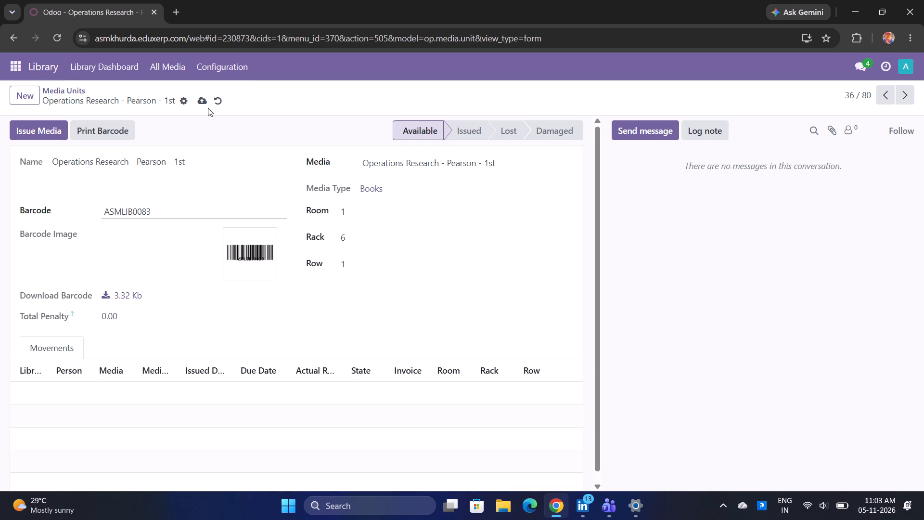
click(201, 99)
click(169, 211)
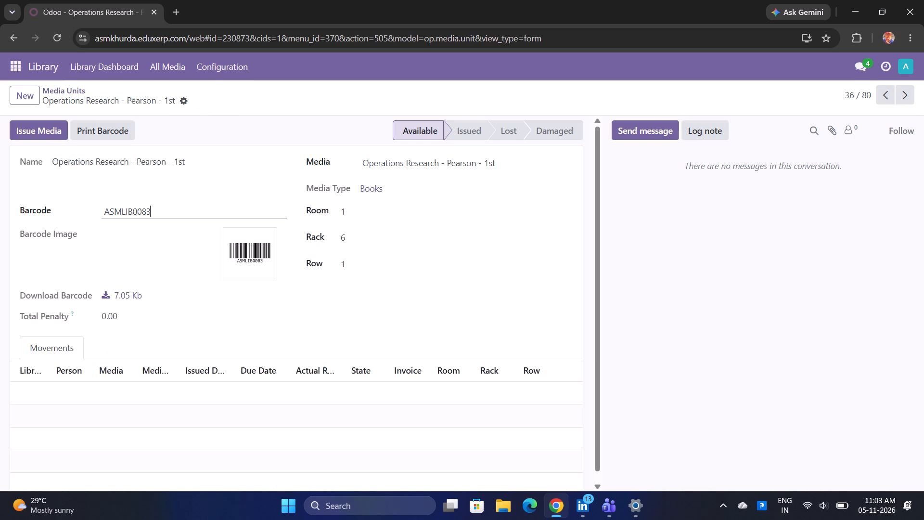
key(0)
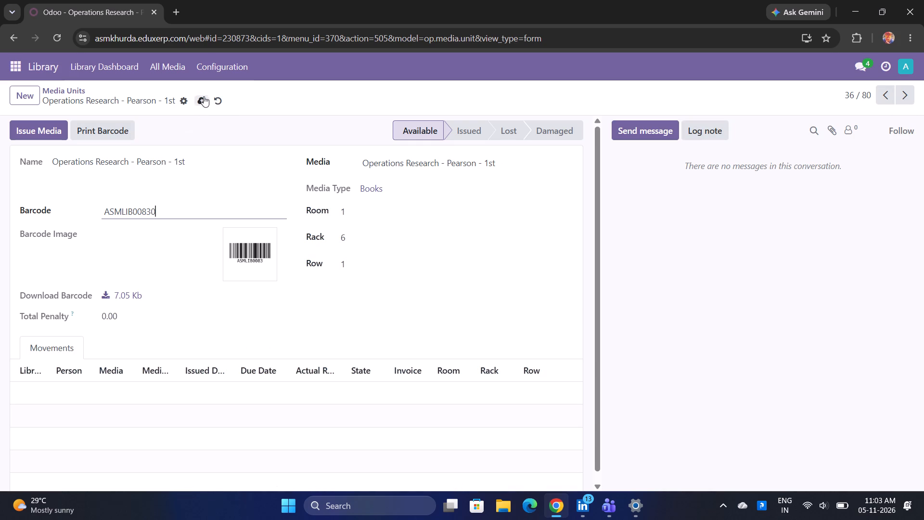
click(202, 96)
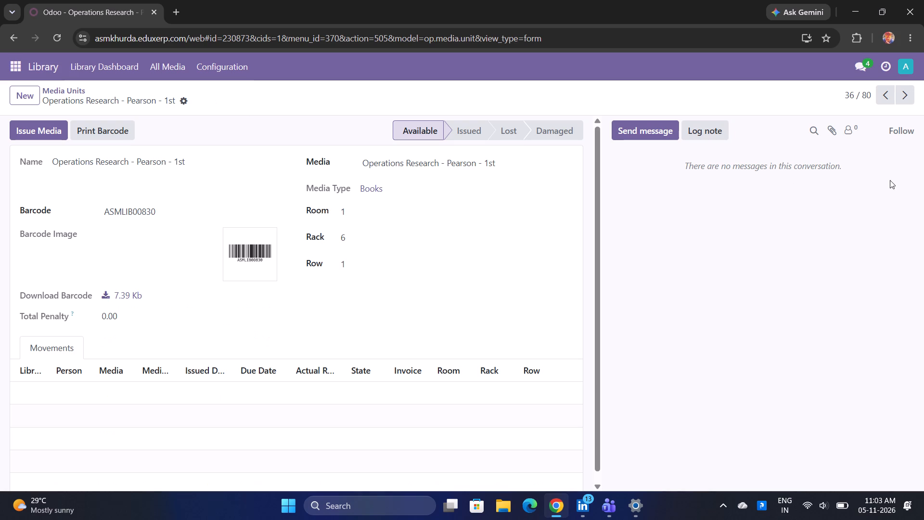
Move to the next unit, Operations Research - Pearson - 8th, save its barcode as ASMLIB0140, then restore ASMLIB01405 and save.
click(904, 92)
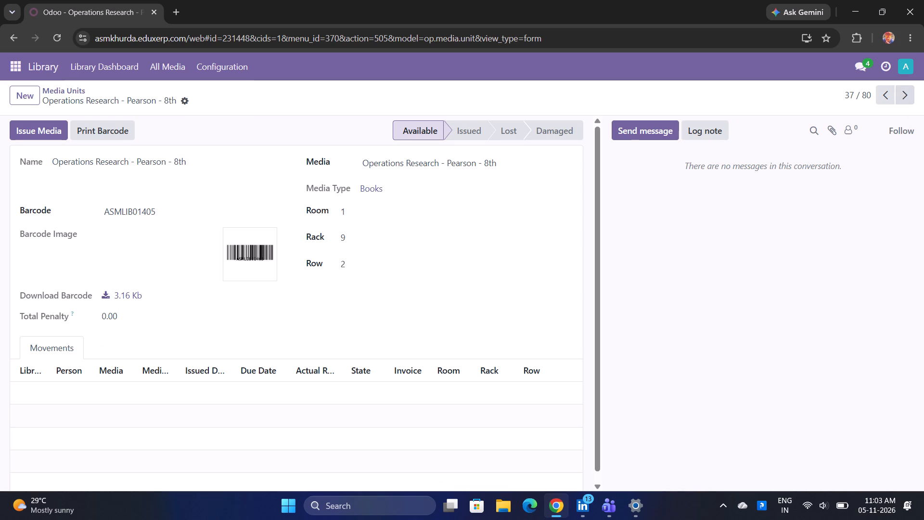
click(174, 215)
key(BackSpace)
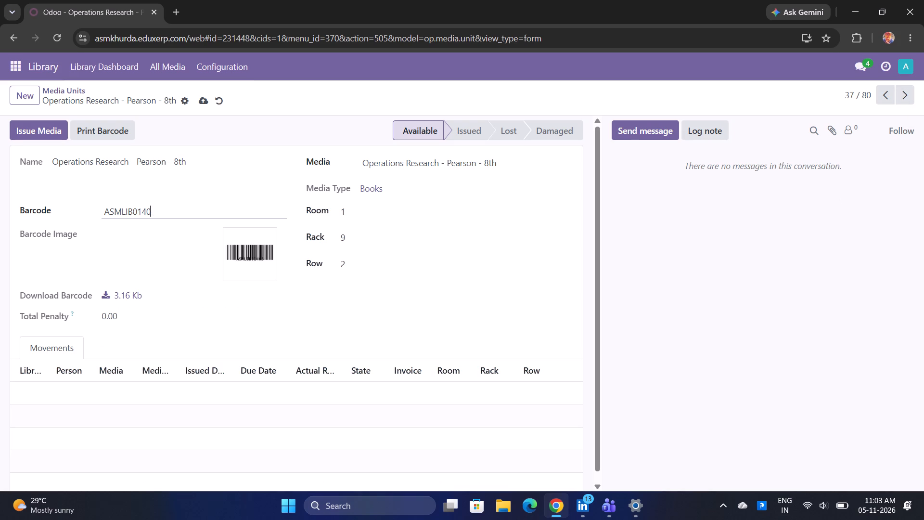
click(202, 98)
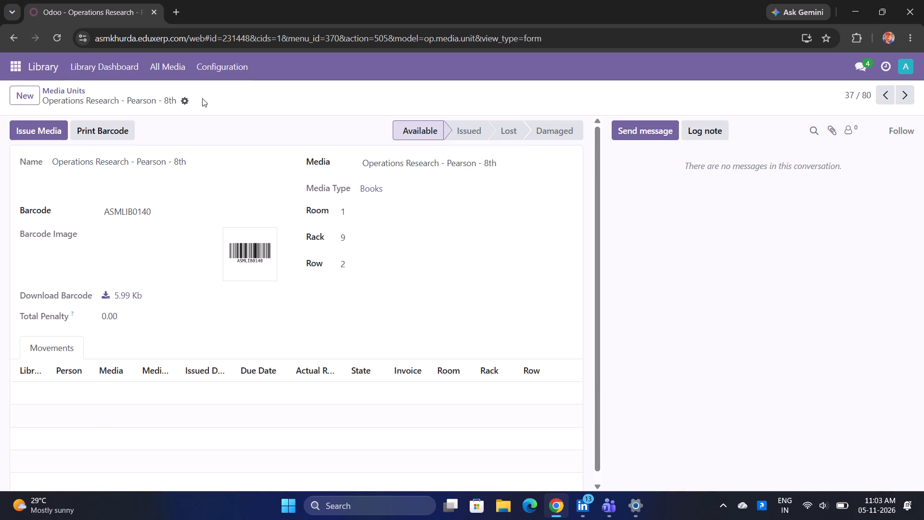
click(185, 210)
click(185, 210)
click(185, 210)
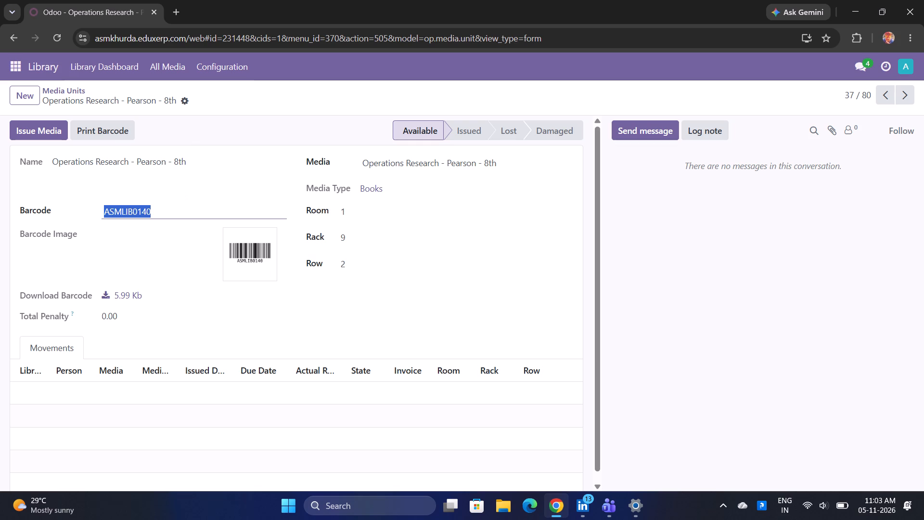
click(185, 210)
key(5)
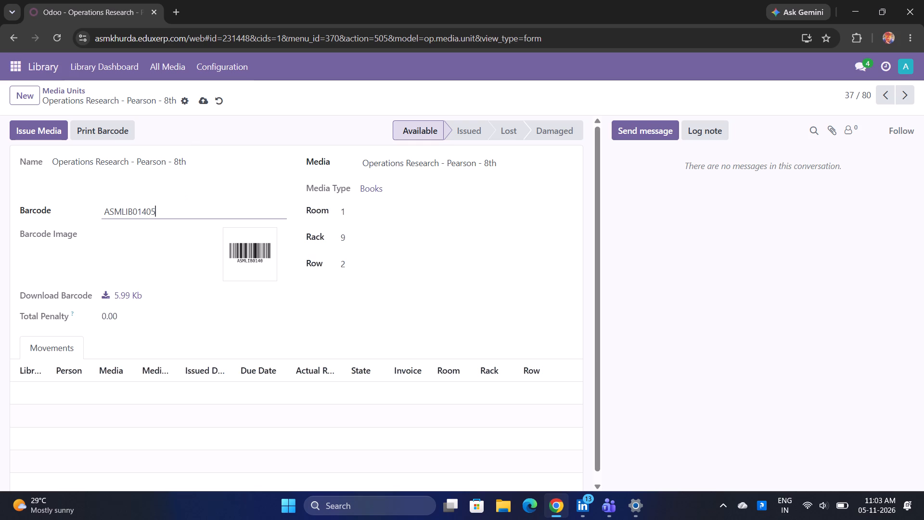
click(202, 98)
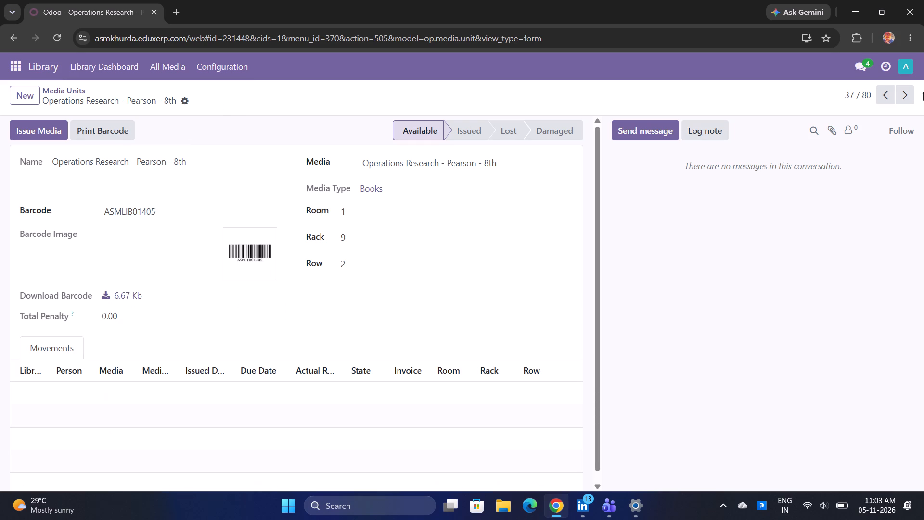
On the next Pearson - 8th unit, save the barcode as ASMLIB0135, then restore ASMLIB01357 and save.
click(904, 91)
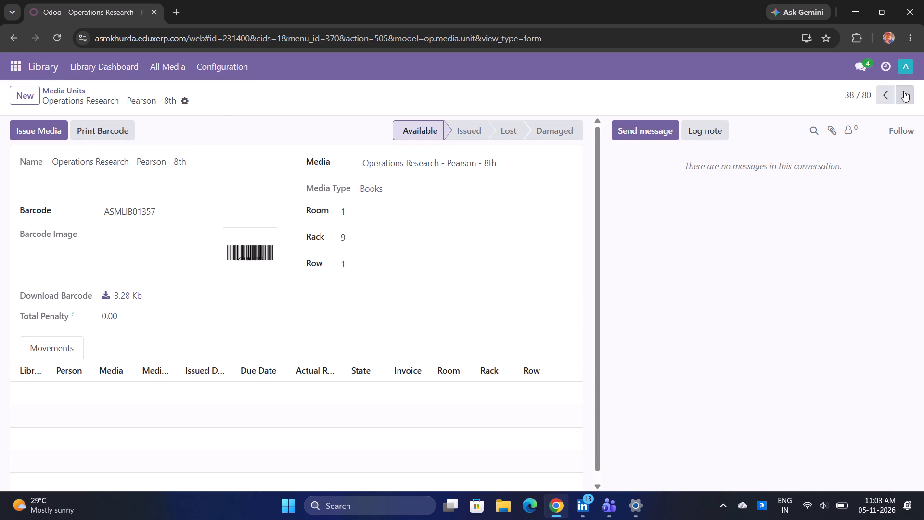
click(263, 207)
key(BackSpace)
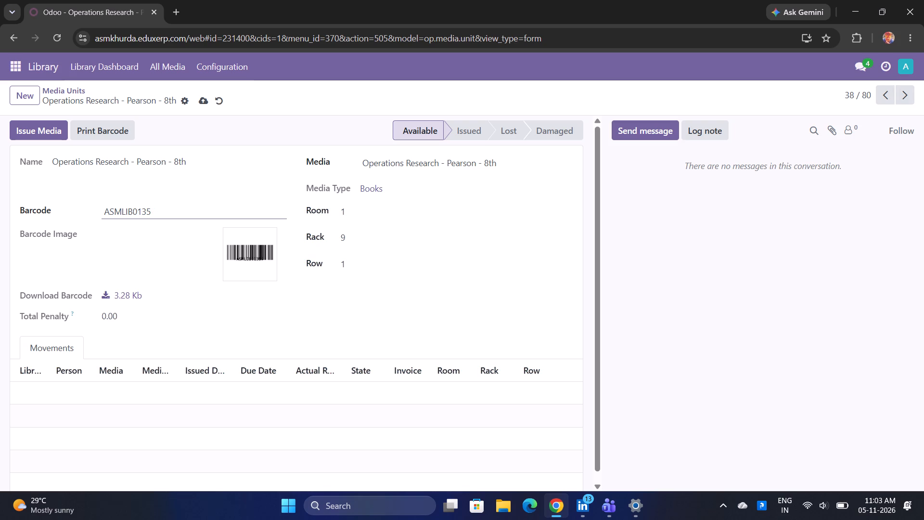
click(202, 98)
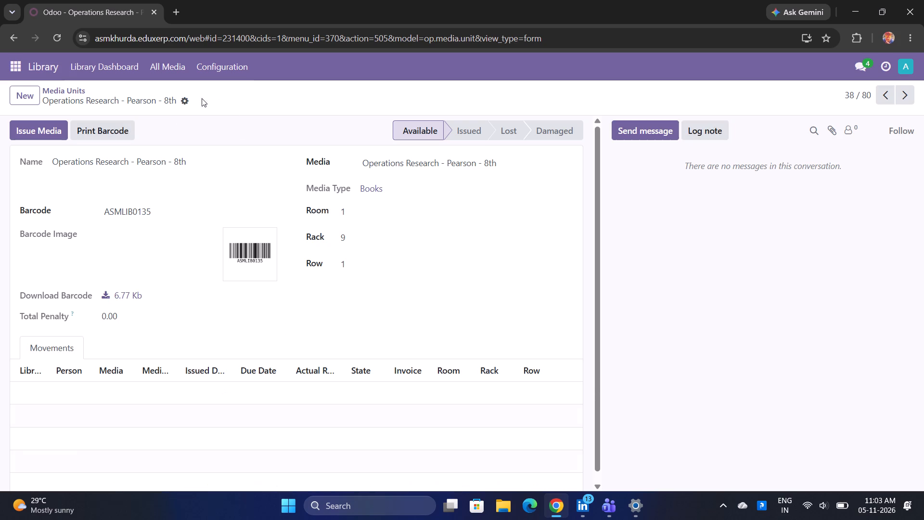
click(177, 206)
key(7)
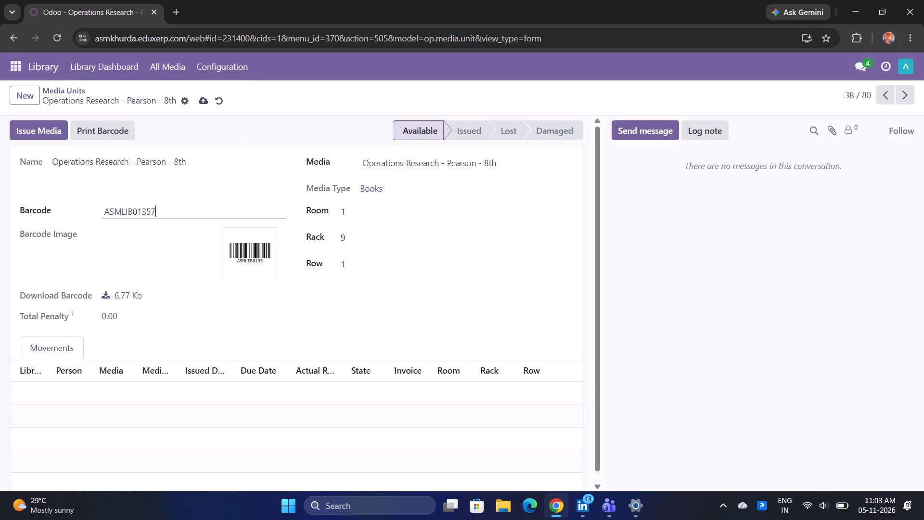
click(203, 98)
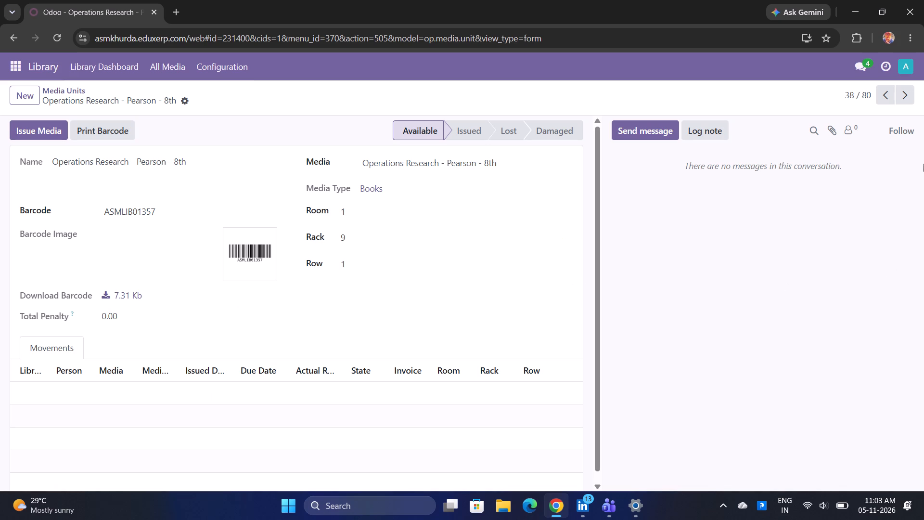
On the following Pearson - 8th unit, try to save the barcode as ASMLIB0144, then restore ASMLIB01441 and save.
click(905, 95)
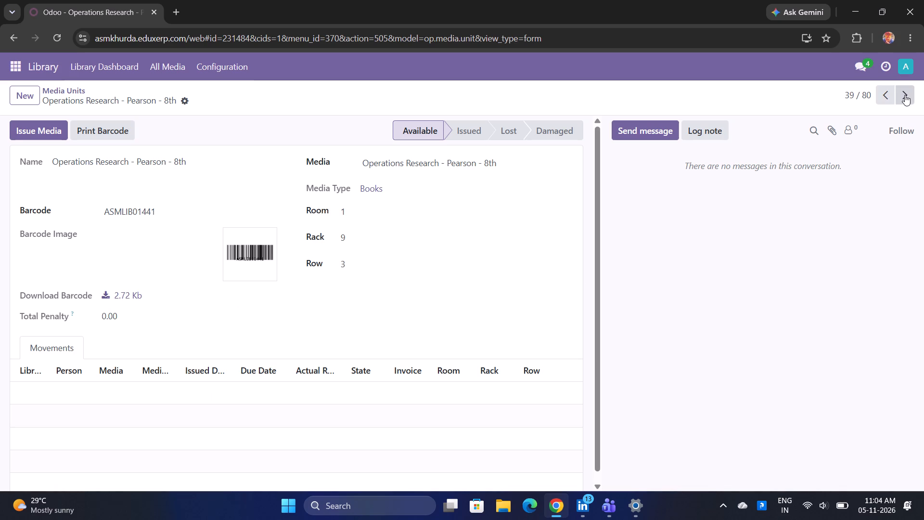
click(280, 213)
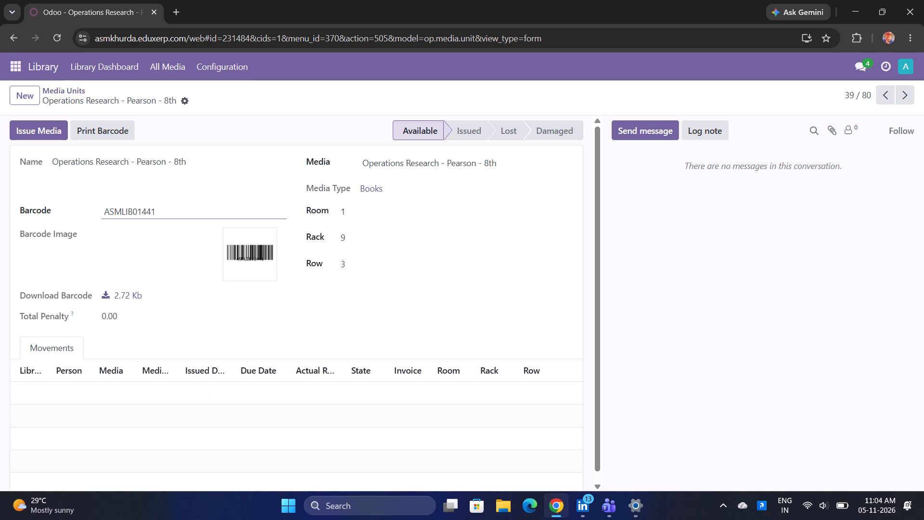
key(BackSpace)
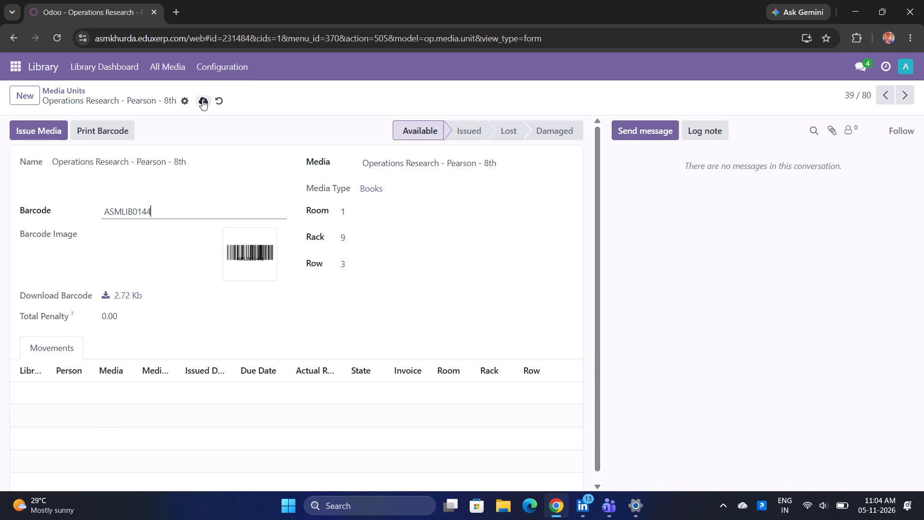
click(202, 100)
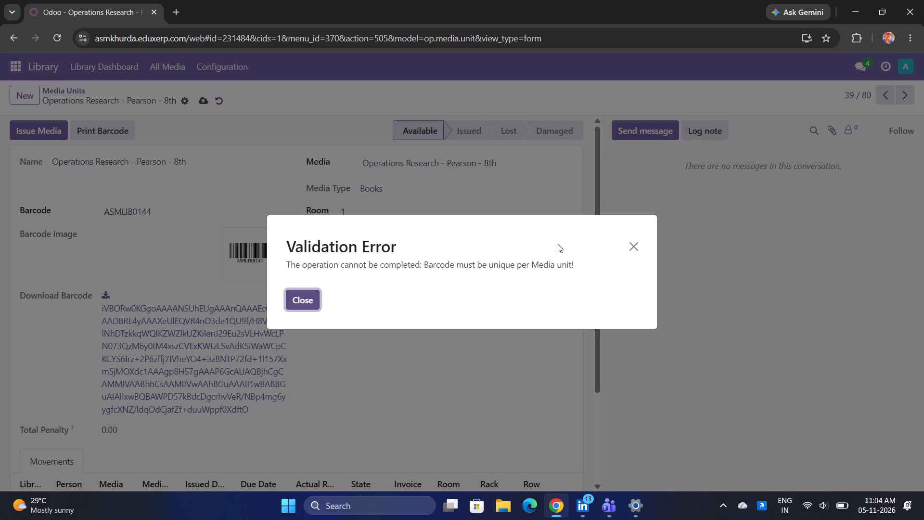
click(637, 243)
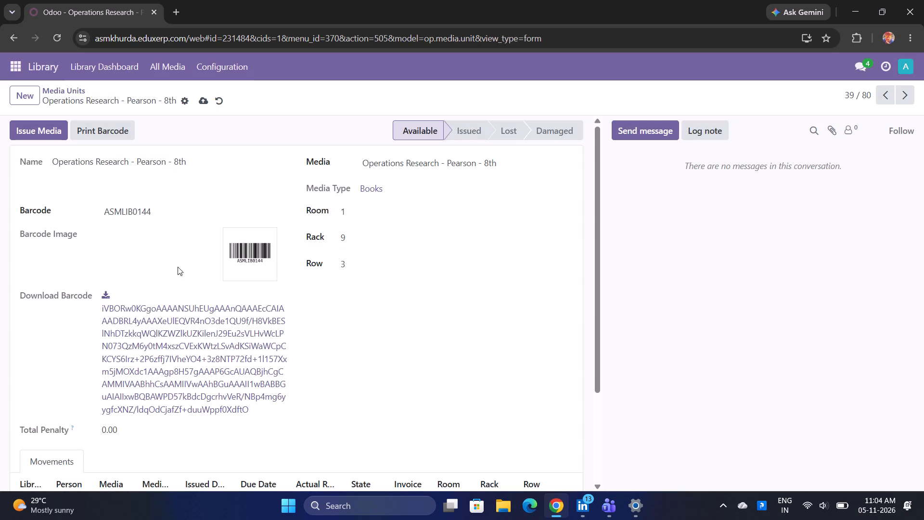
click(170, 211)
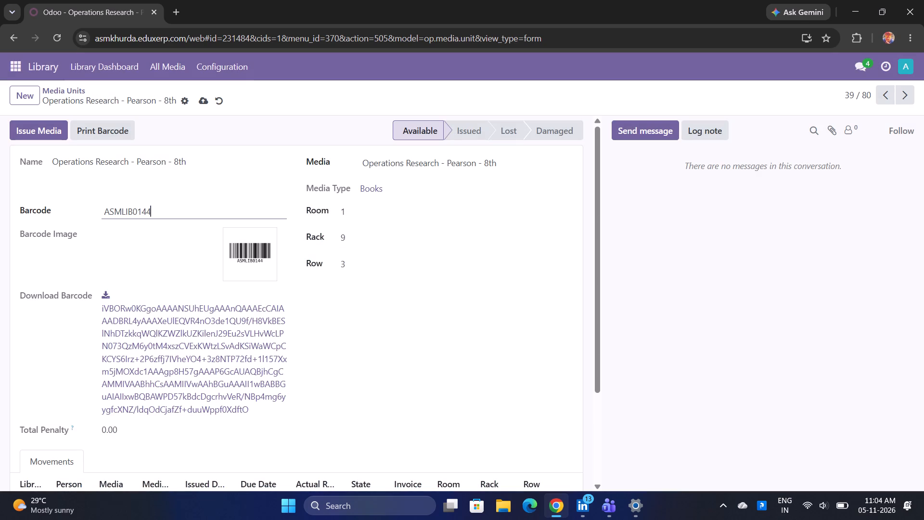
key(1)
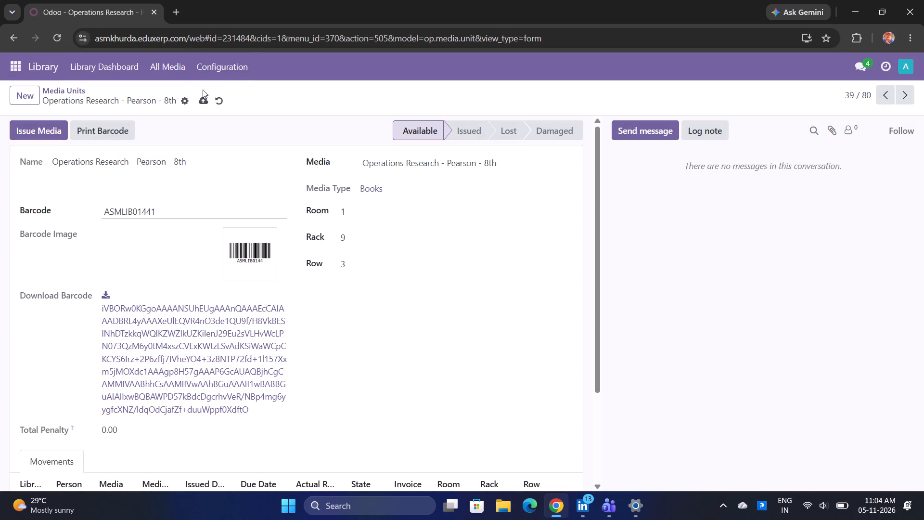
click(204, 97)
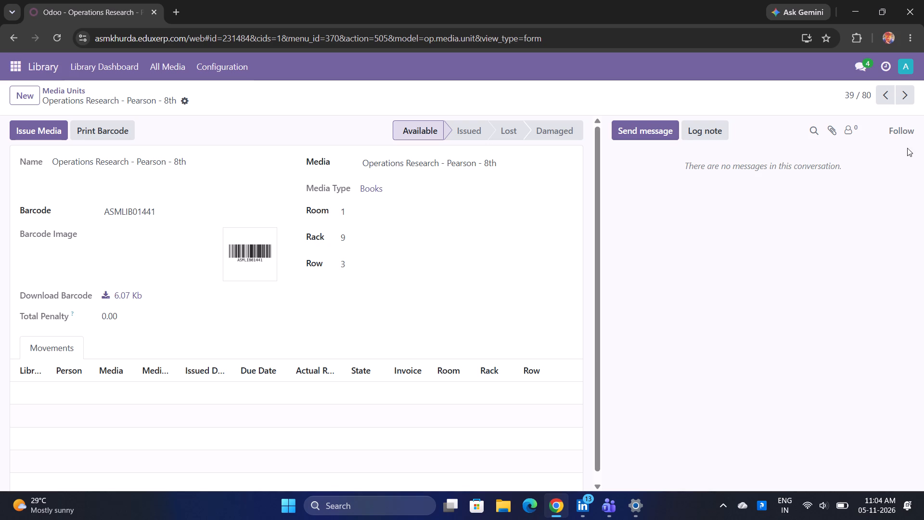
Advance to the next unit, Operations Research - Pearson - 9th, save its barcode as ASMLIB0091, then restore ASMLIB00910 and save.
click(906, 93)
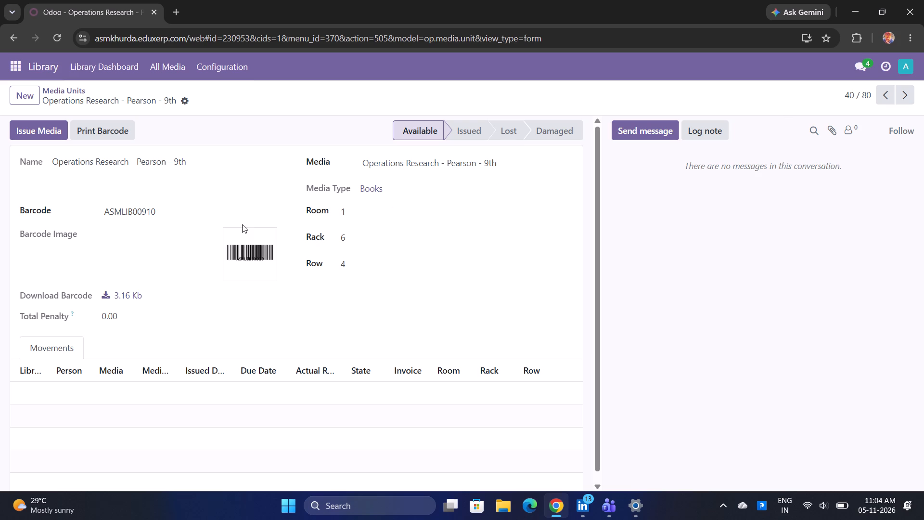
click(230, 217)
key(BackSpace)
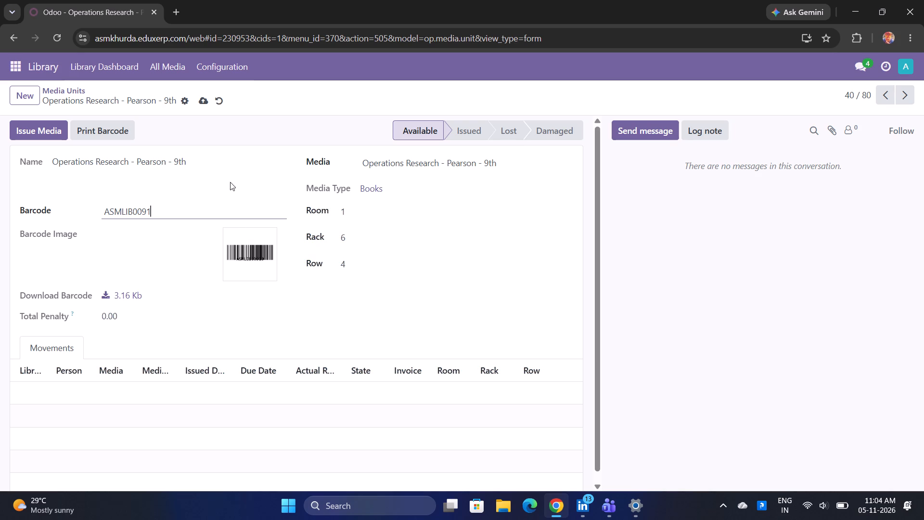
click(200, 96)
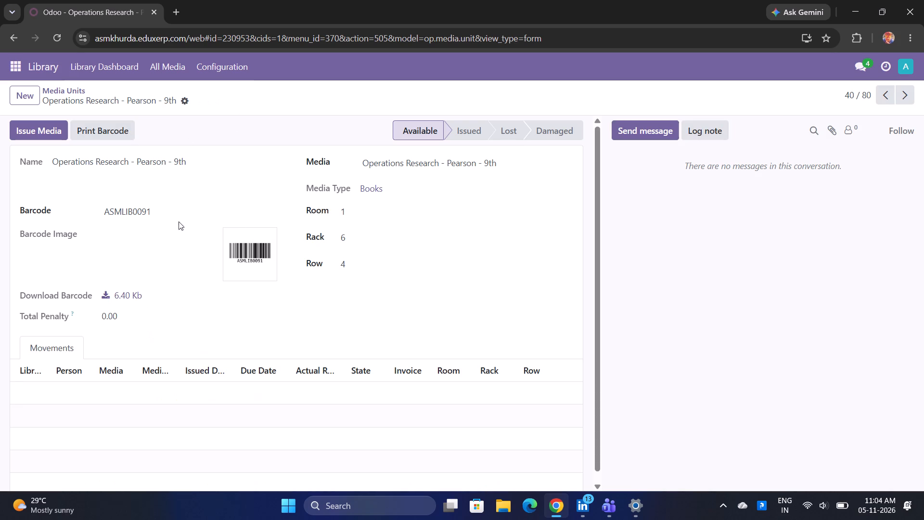
click(185, 214)
key(0)
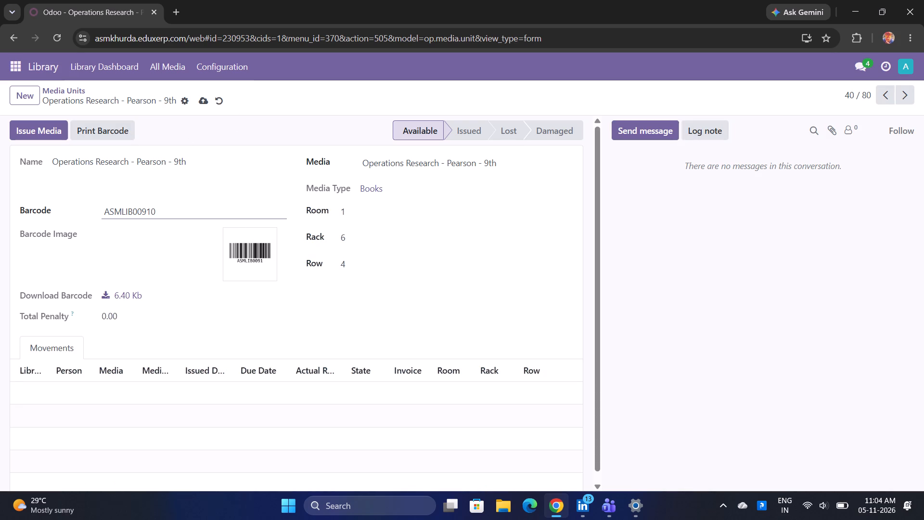
click(205, 98)
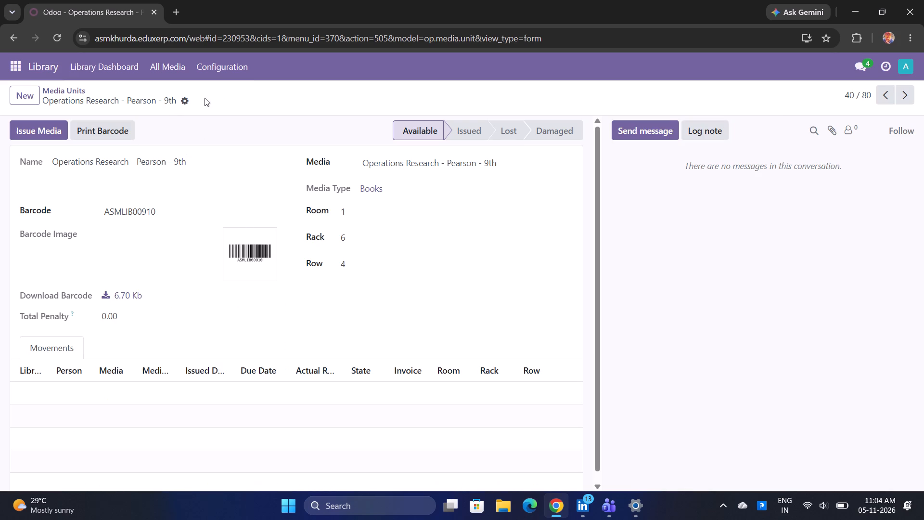
For the next unit, Operations Research - S. Chand - 1st, save the barcode as ASMLIB0072, then restore ASMLIB00722 and save.
click(904, 92)
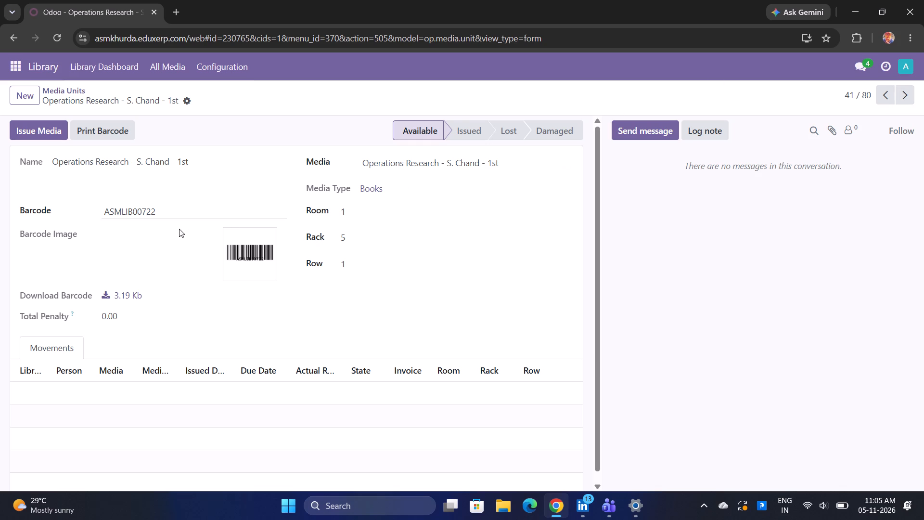
click(177, 215)
key(BackSpace)
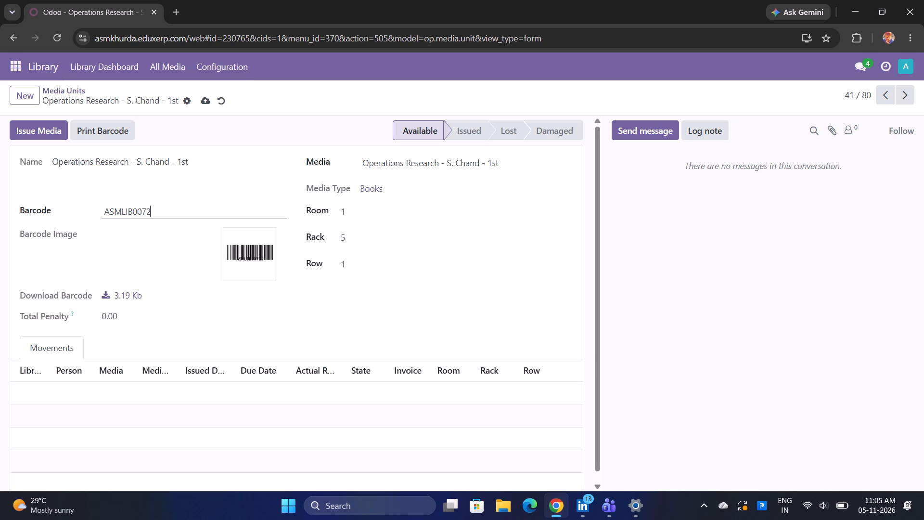
click(203, 99)
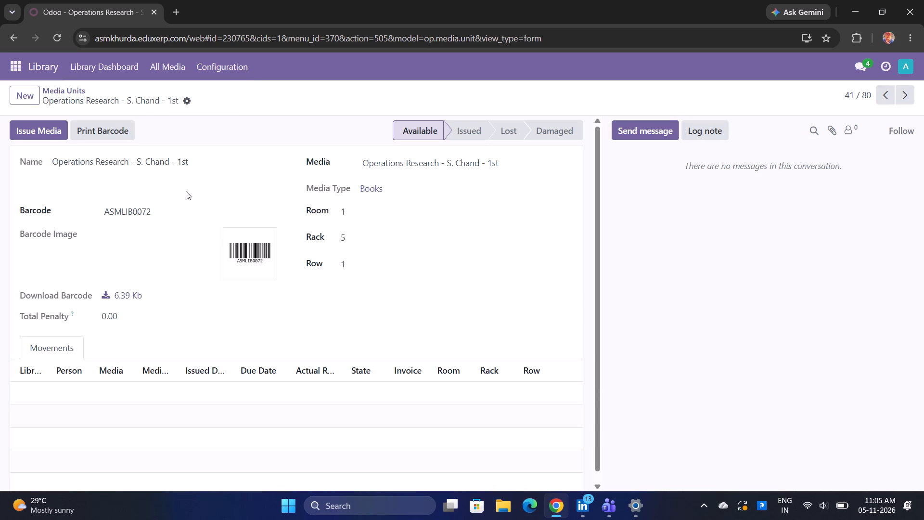
click(183, 212)
key(2)
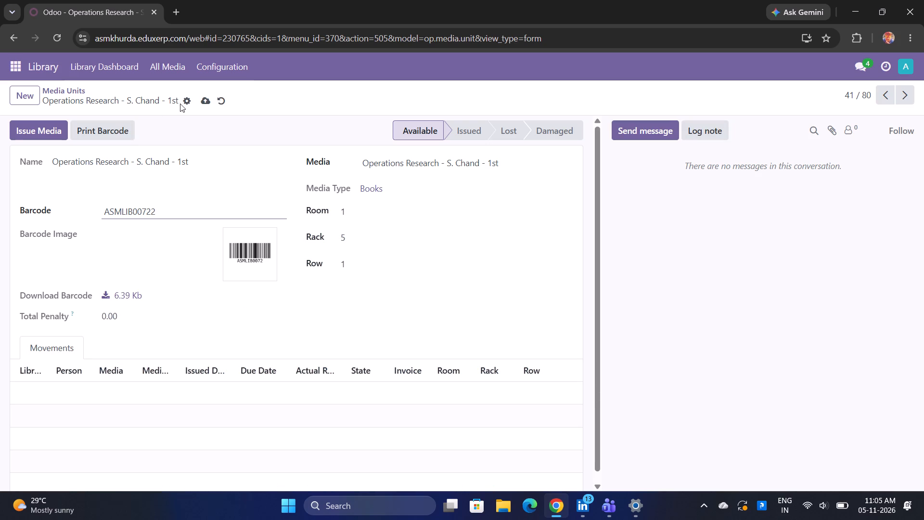
click(205, 100)
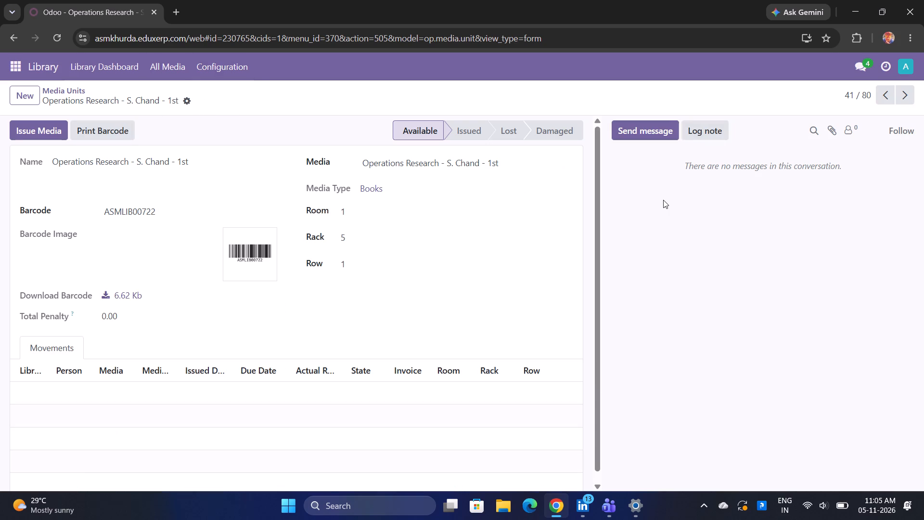
On the next S. Chand - 1st unit, save the barcode as ASMLIB0072, then restore ASMLIB00721 and save.
click(902, 93)
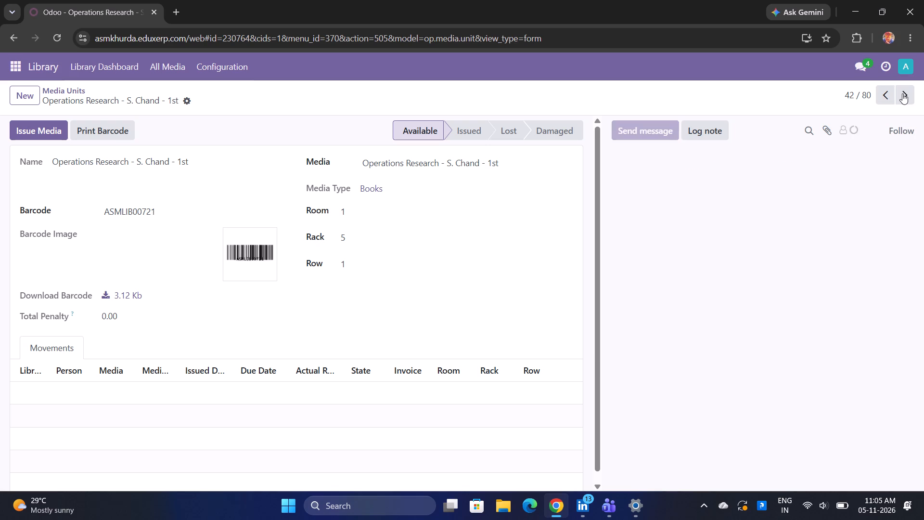
click(244, 211)
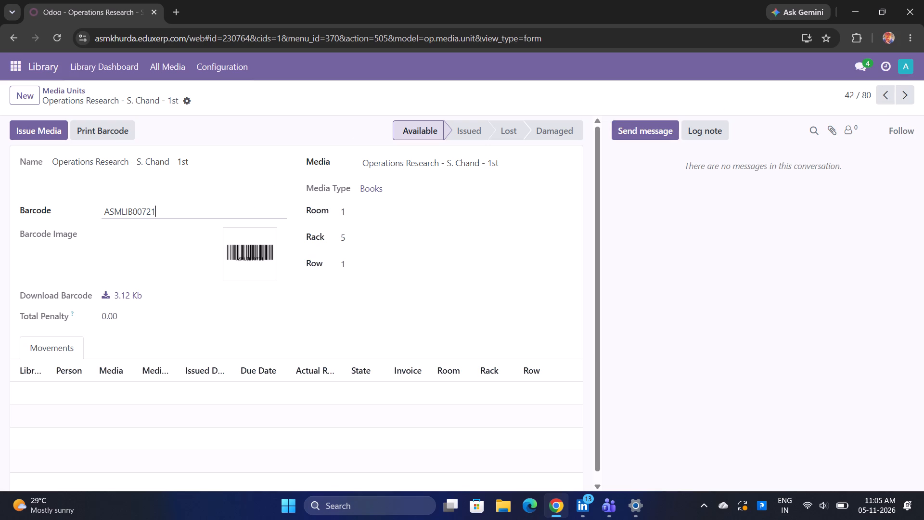
key(BackSpace)
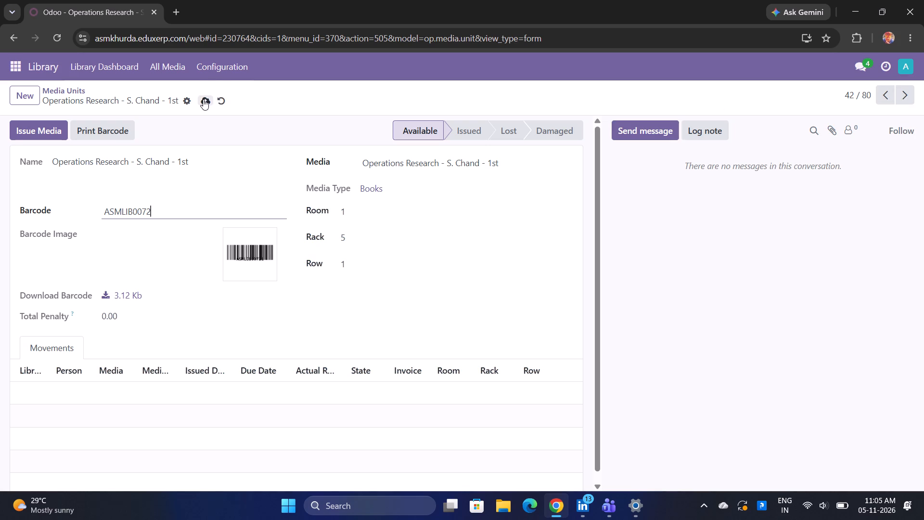
click(203, 99)
click(174, 206)
key(1)
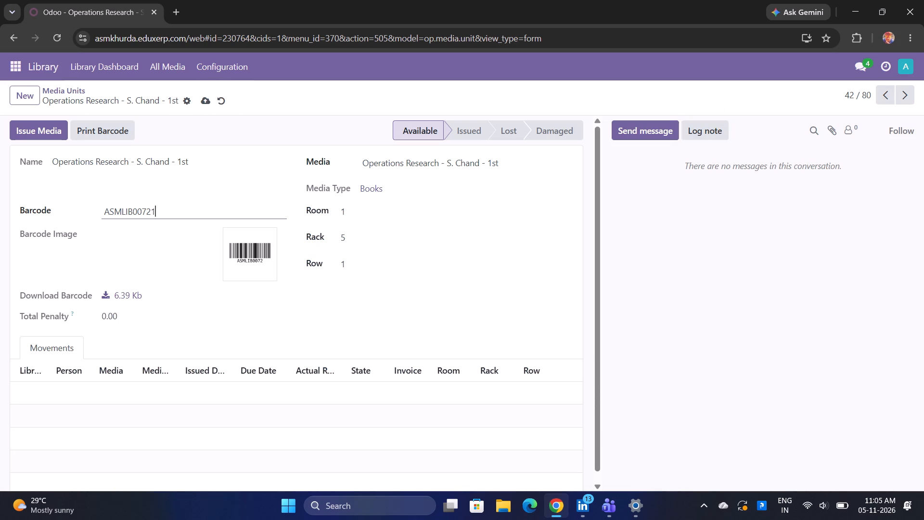
click(202, 98)
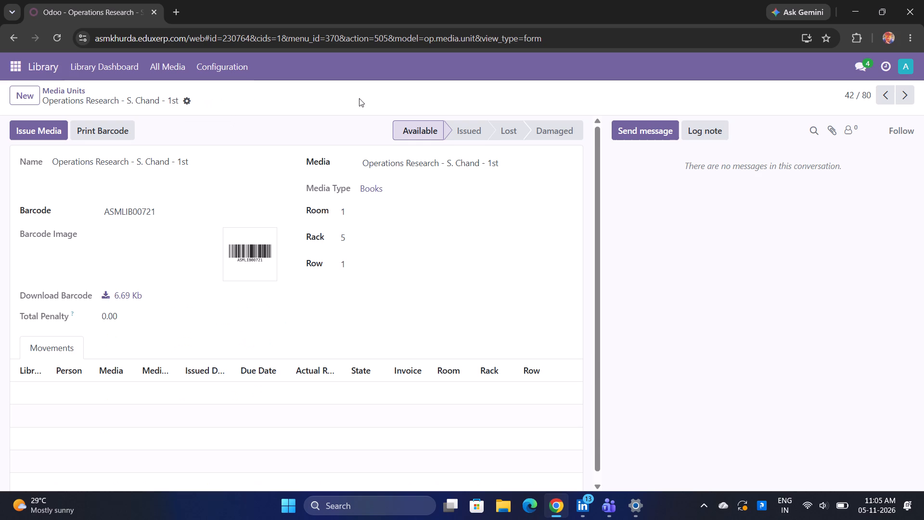
On the next Operations Research - S. Chand - 1st unit, save the barcode as ASMLIB0082, then restore ASMLIB00821 and save.
click(905, 92)
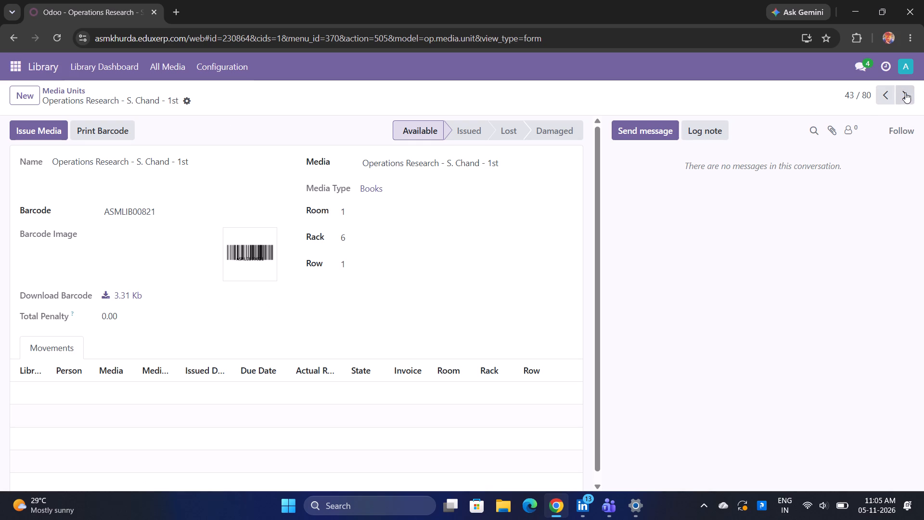
click(203, 213)
key(BackSpace)
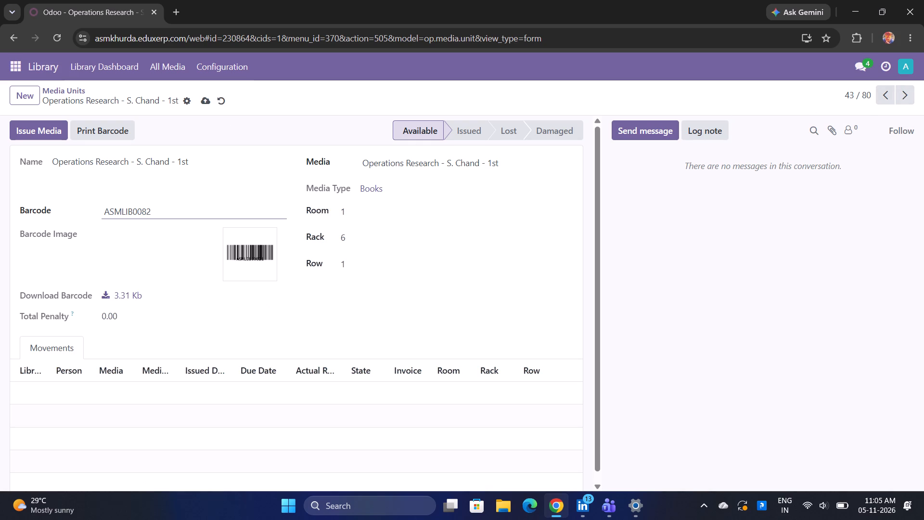
click(202, 100)
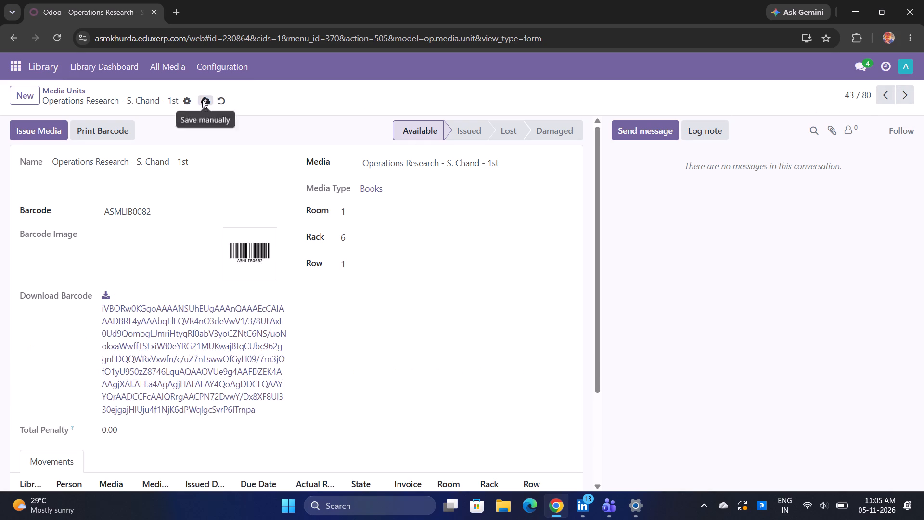
click(188, 210)
key(1)
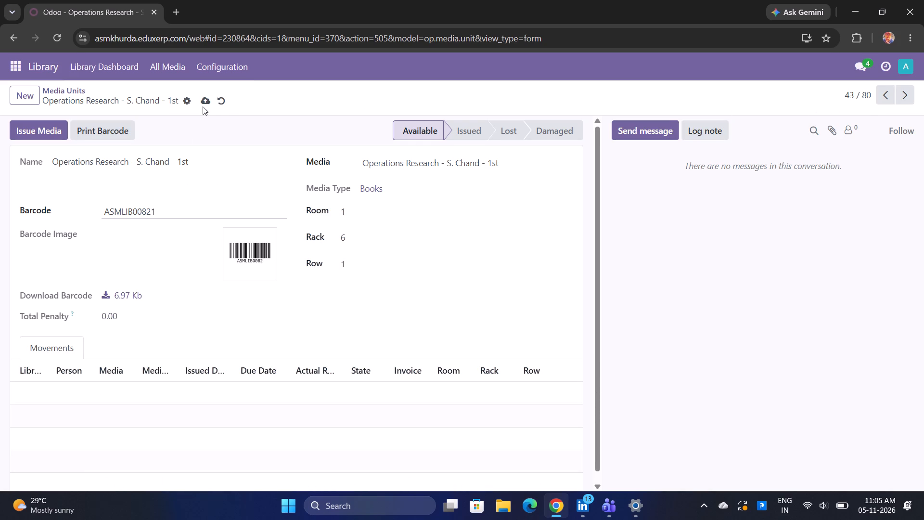
click(205, 99)
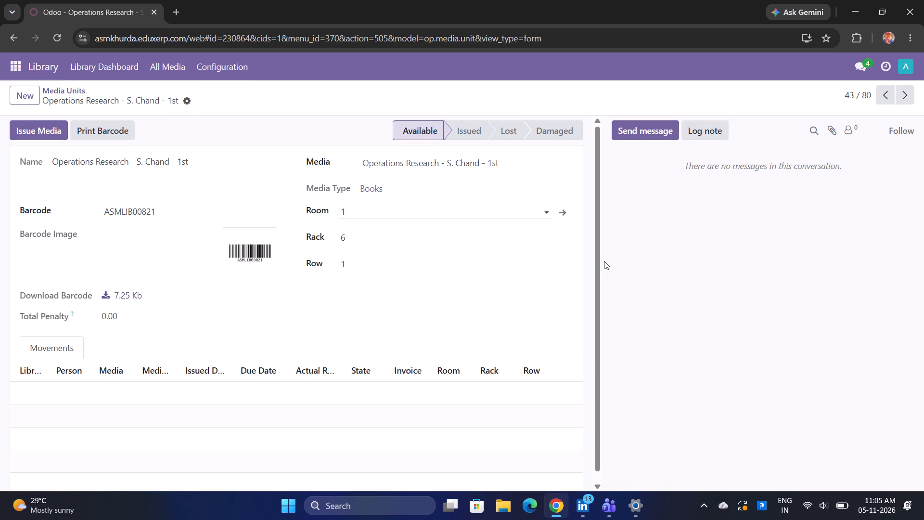
Advance to the next S. Chand - 1st unit, save its barcode as ASMLIB0072, then restore ASMLIB00728 and save.
click(905, 96)
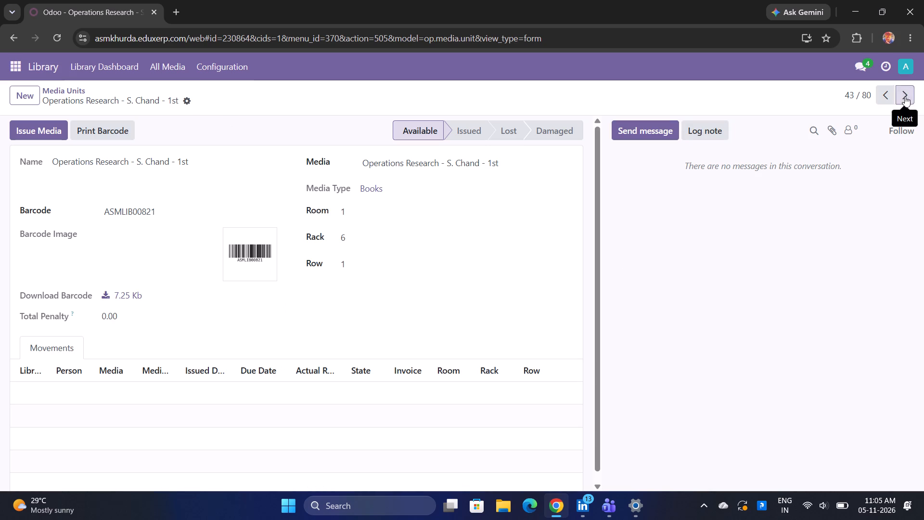
click(256, 212)
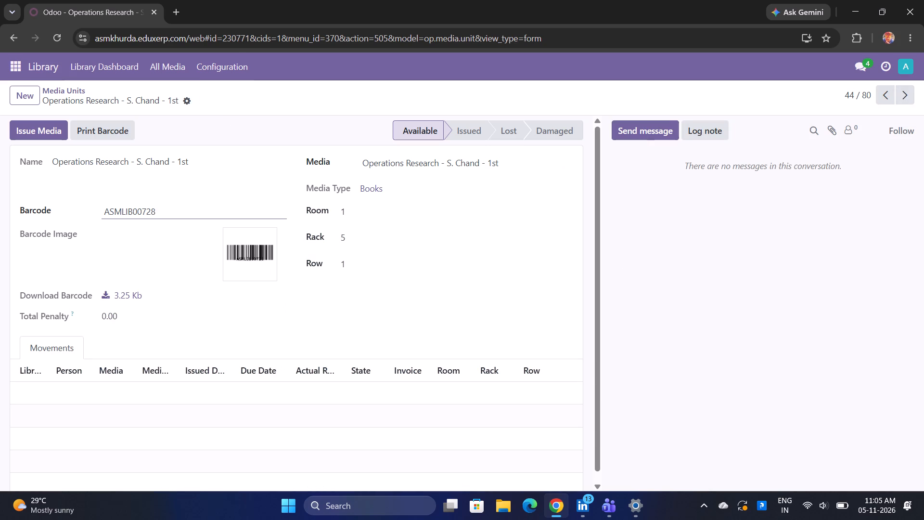
key(BackSpace)
click(200, 101)
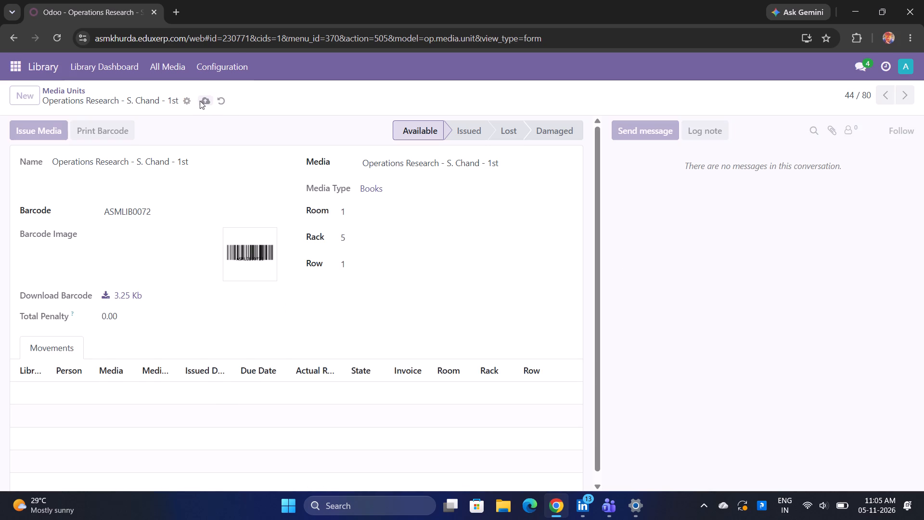
click(181, 207)
key(8)
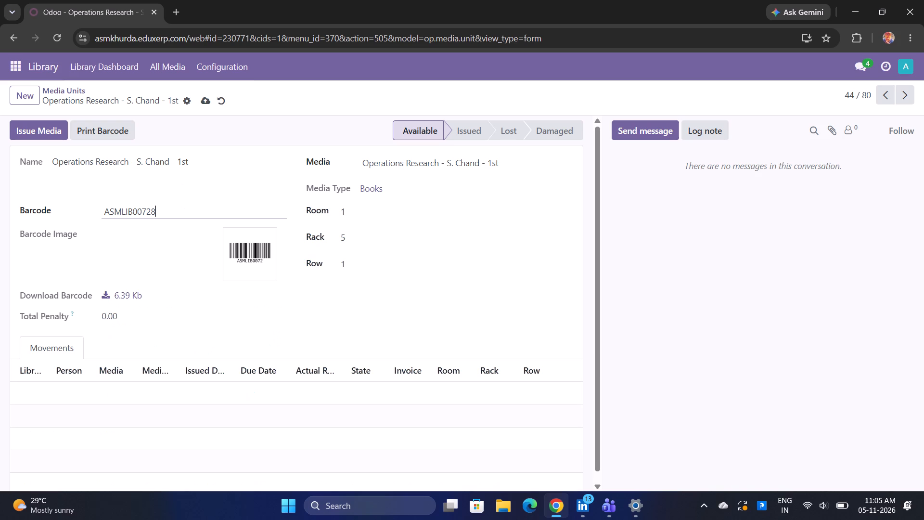
click(205, 99)
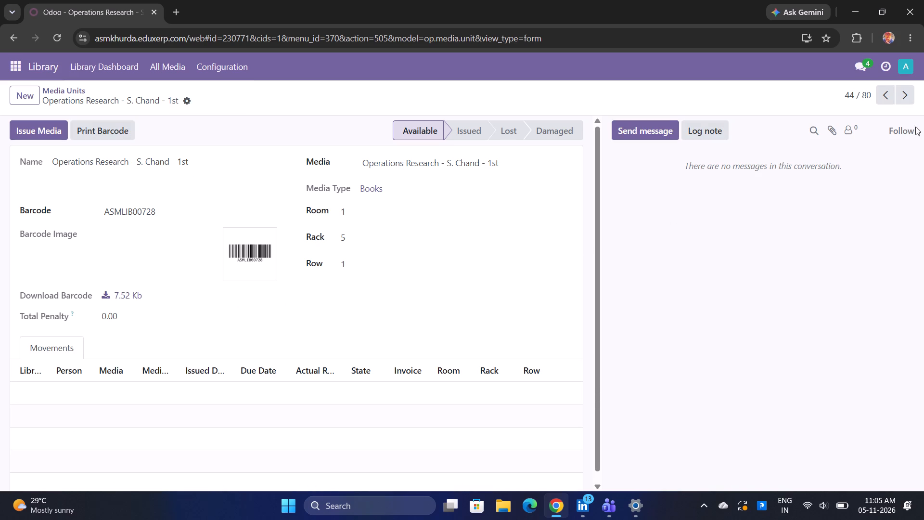
For the following S. Chand - 1st unit, save the barcode as ASMLIB0072, then restore ASMLIB00727 and save.
click(904, 92)
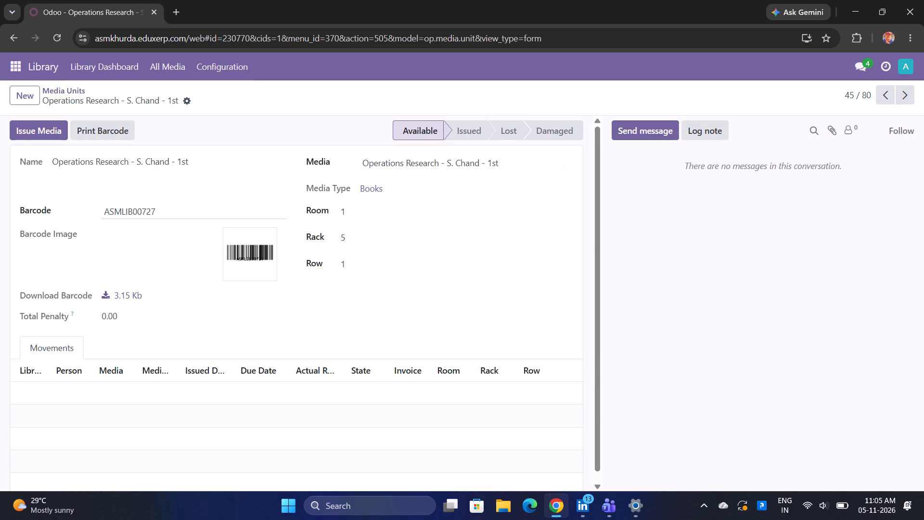
click(241, 212)
key(BackSpace)
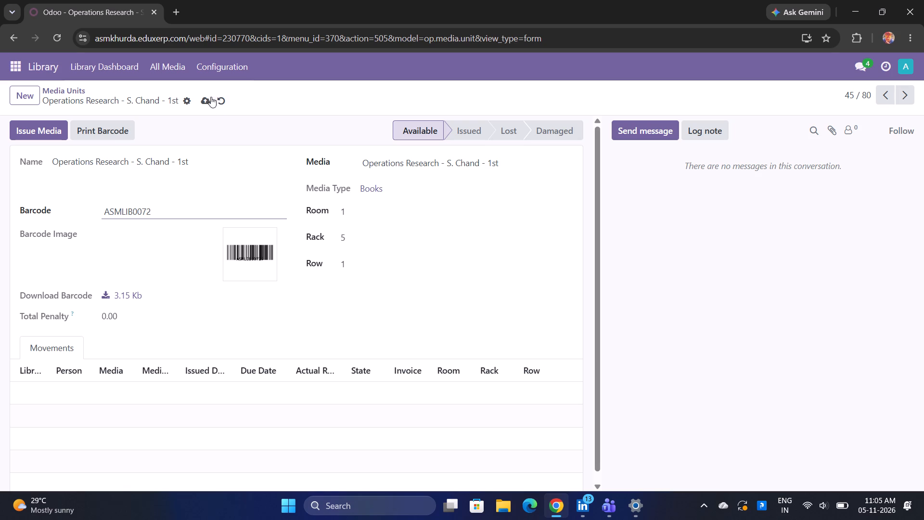
click(204, 96)
click(175, 212)
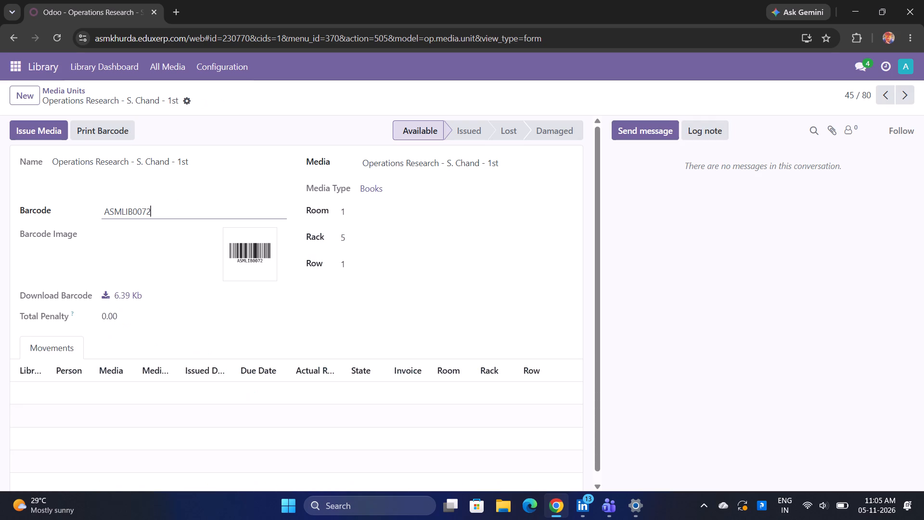
key(7)
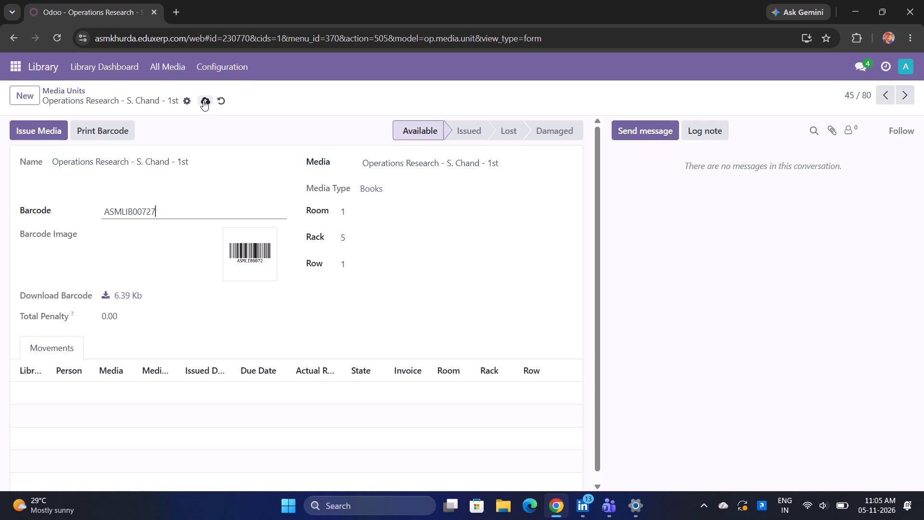
click(203, 100)
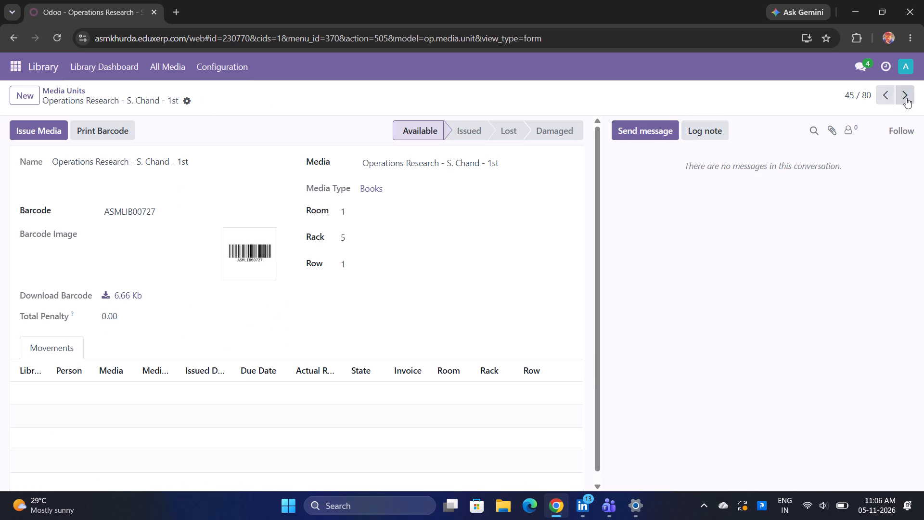
On the next S. Chand - 1st unit, save the barcode as ASMLIB0072, then restore ASMLIB00723 and save.
click(906, 95)
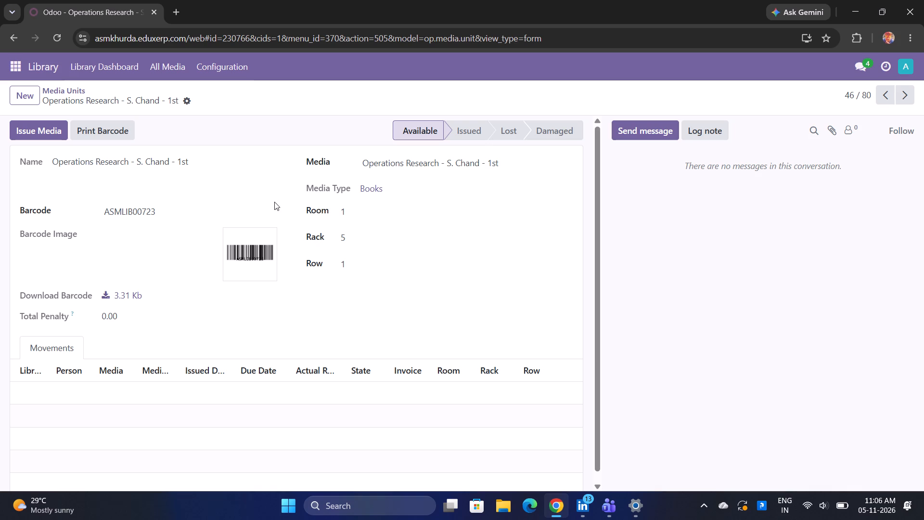
click(267, 204)
key(BackSpace)
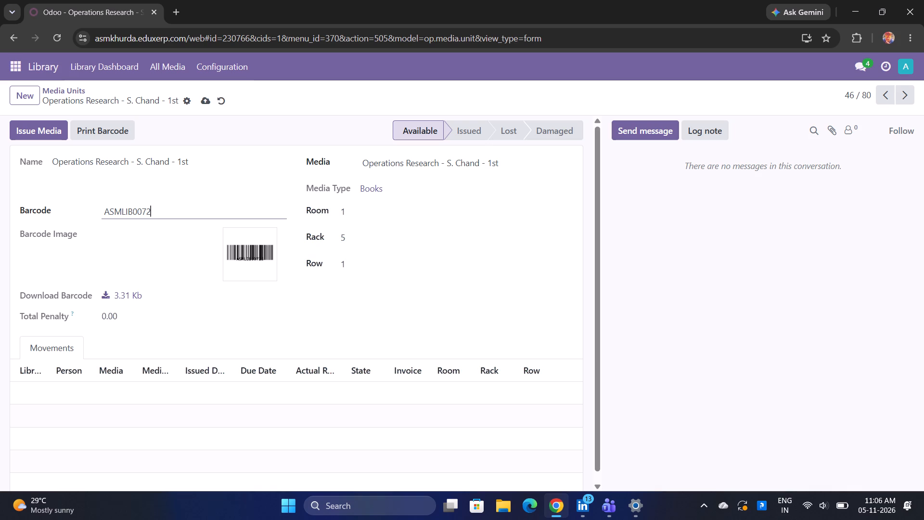
click(202, 98)
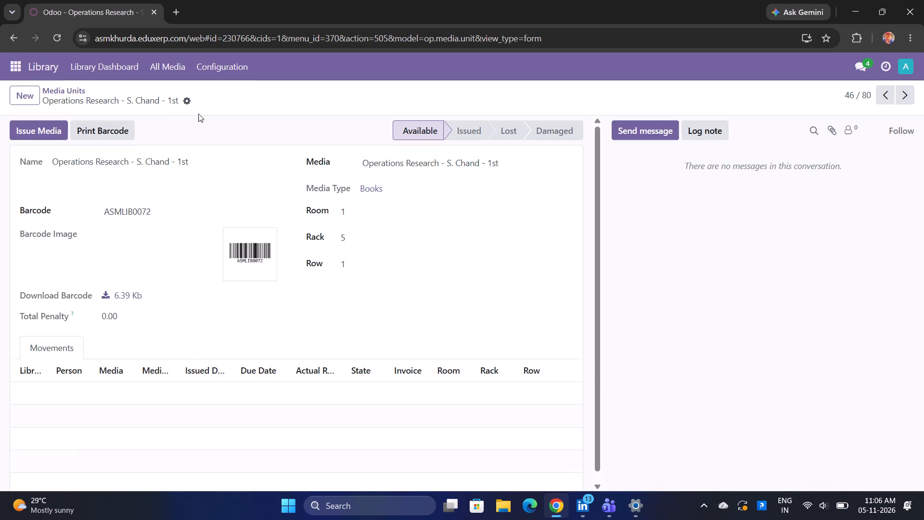
click(186, 211)
key(3)
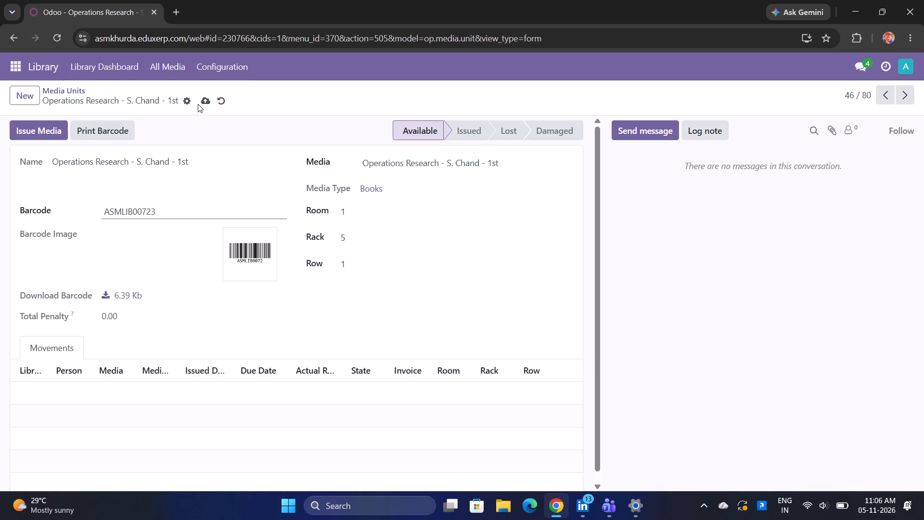
click(200, 98)
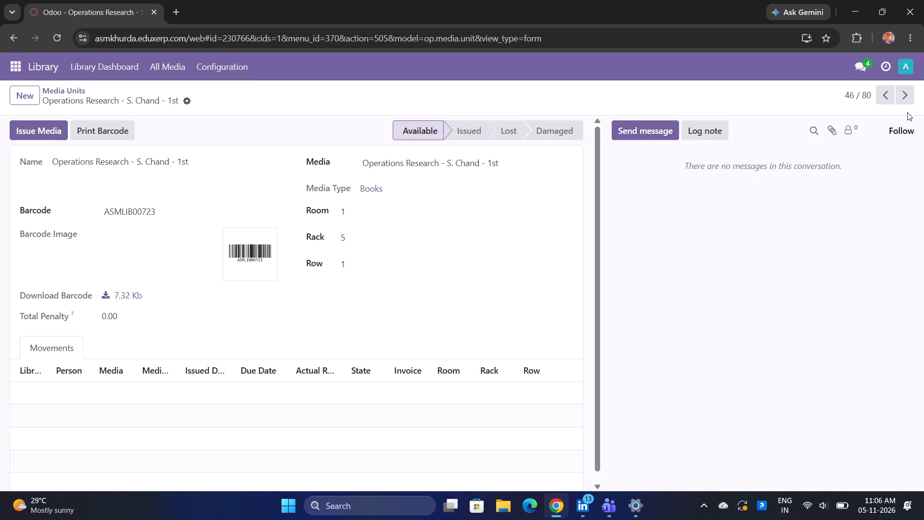
Advance to the next unit, Operations Research - SHARMA - 4th, save its barcode as ASMLIB0134, then restore ASMLIB01347 and save.
click(906, 89)
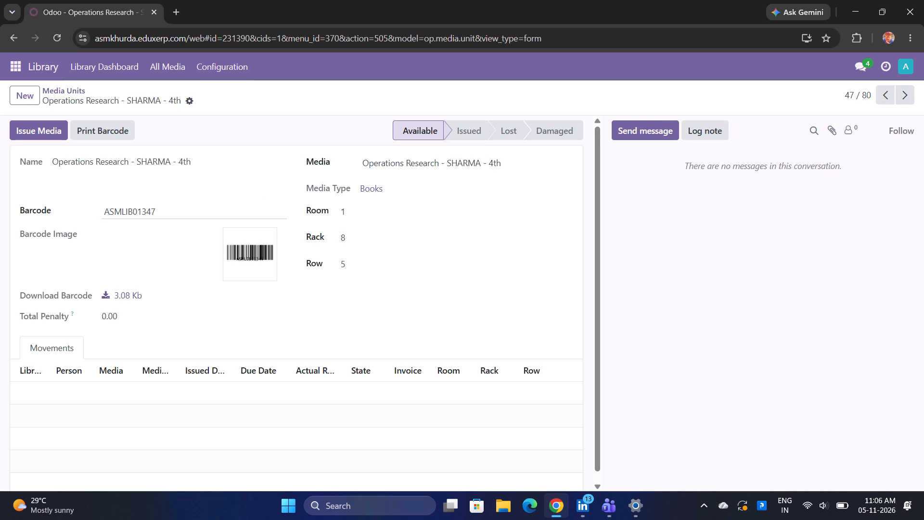
click(254, 212)
key(BackSpace)
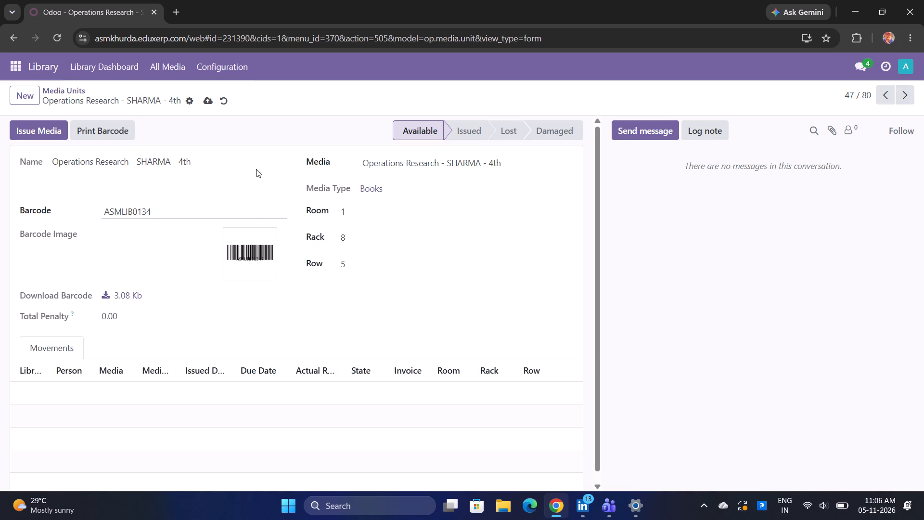
click(205, 96)
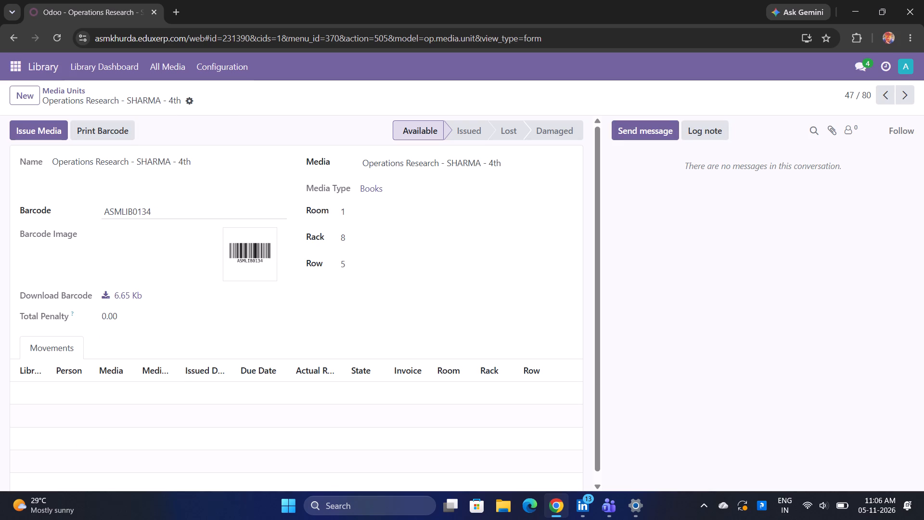
click(185, 213)
key(7)
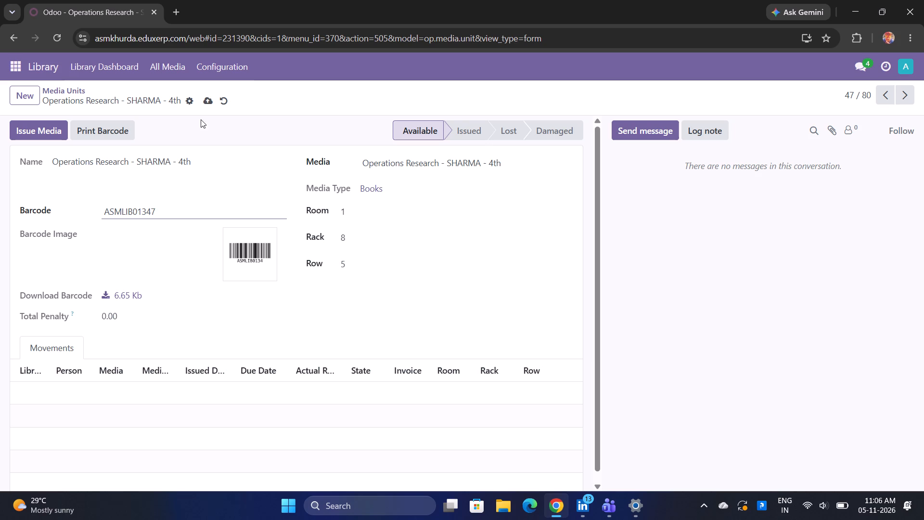
click(208, 94)
click(206, 101)
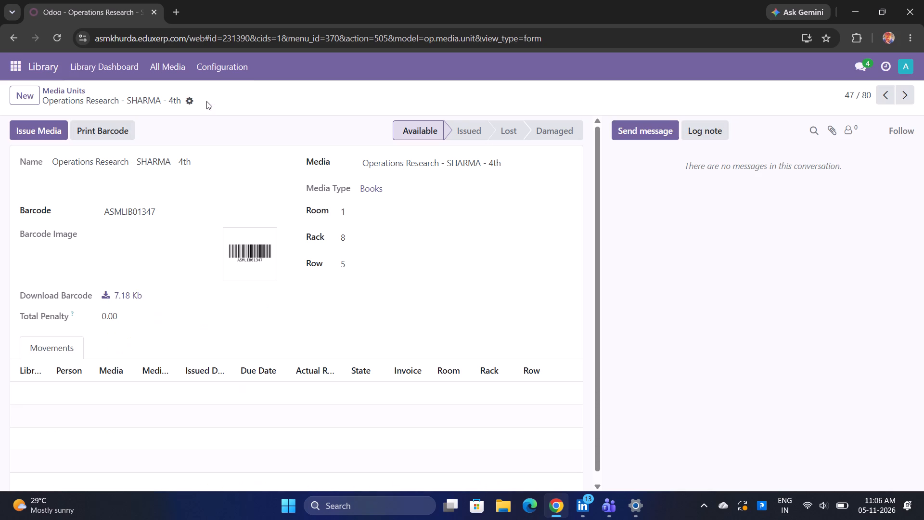
On the next SHARMA - 4th unit, save the barcode as ASMLIB0134, then restore ASMLIB01348 and save.
click(903, 93)
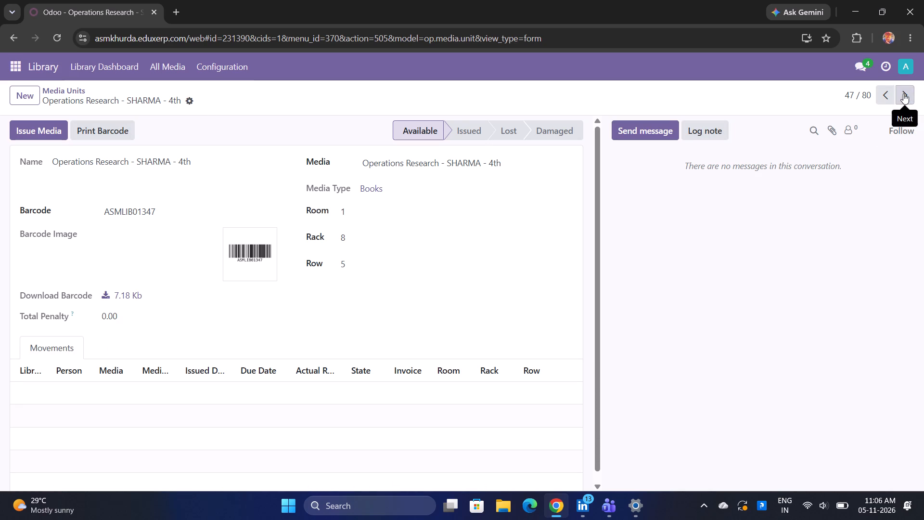
click(278, 212)
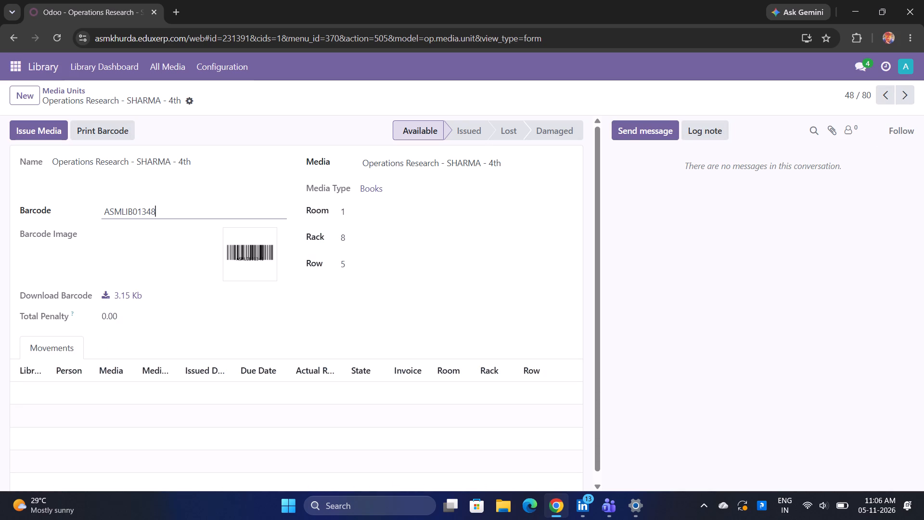
key(BackSpace)
click(205, 96)
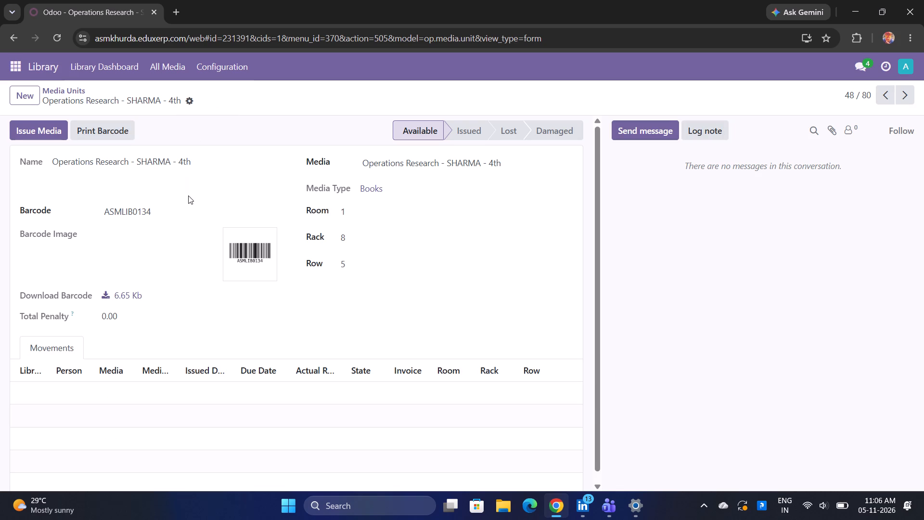
click(191, 208)
key(8)
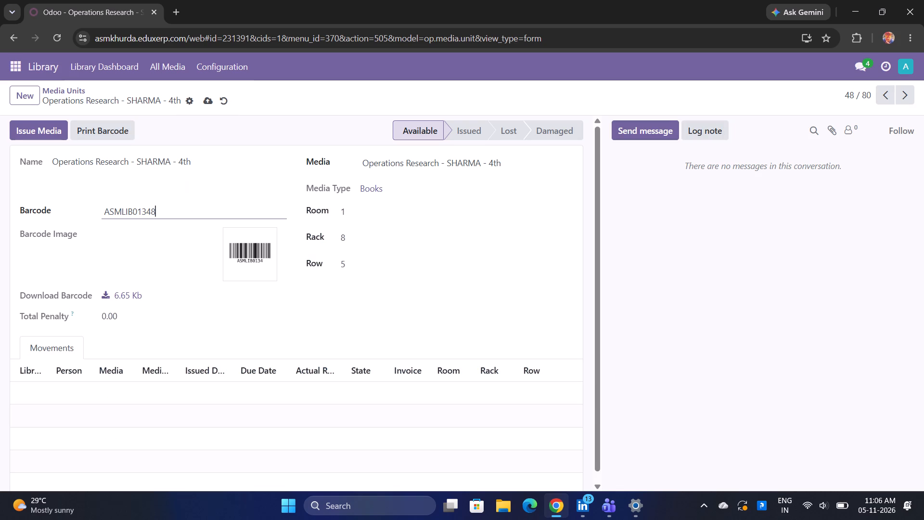
click(206, 95)
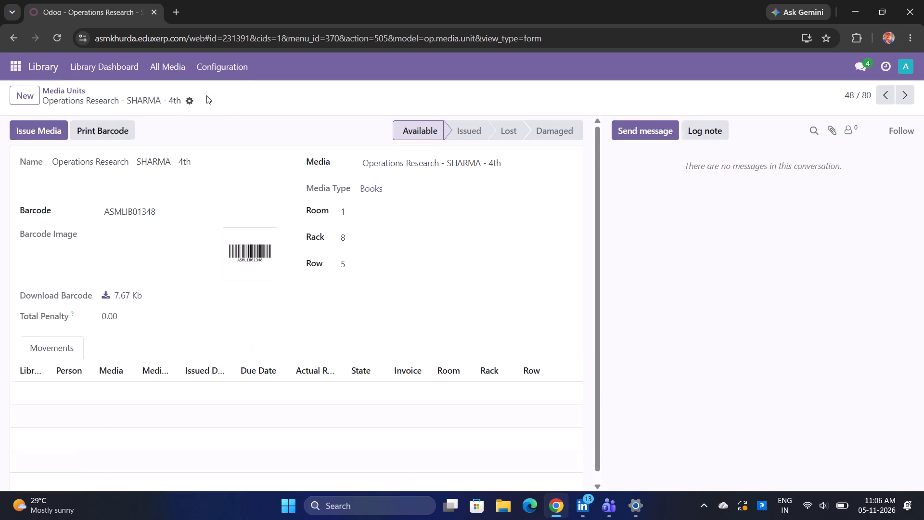
On the next unit, Operations Research - TMH - 8th, save the barcode as ASMLIB0139, then restore ASMLIB01398 and save.
click(906, 91)
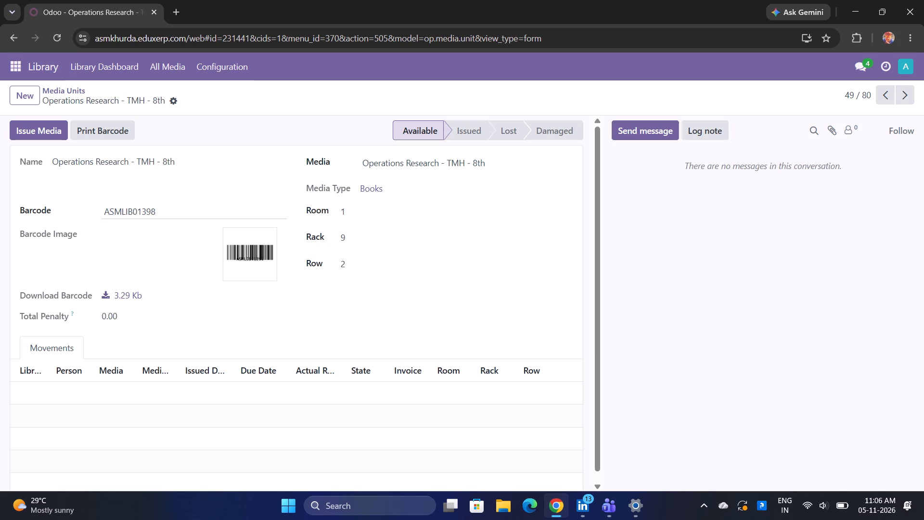
click(191, 210)
key(BackSpace)
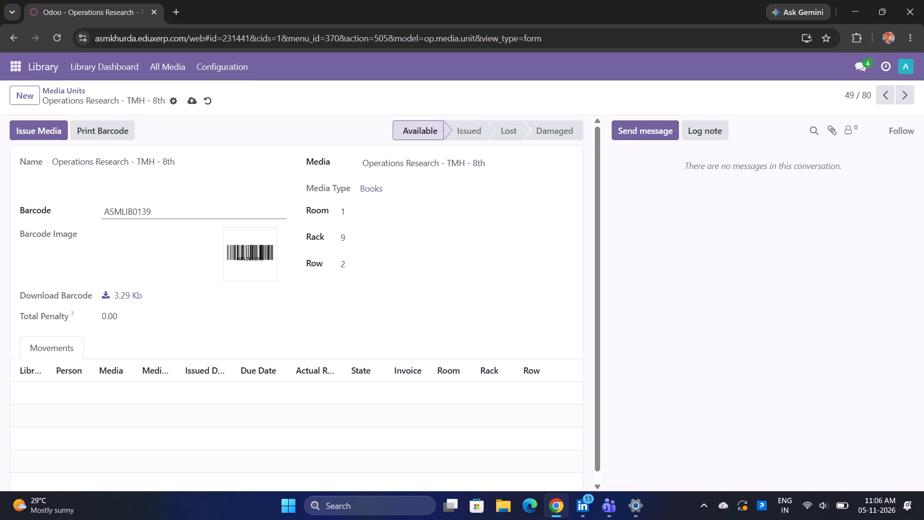
click(192, 100)
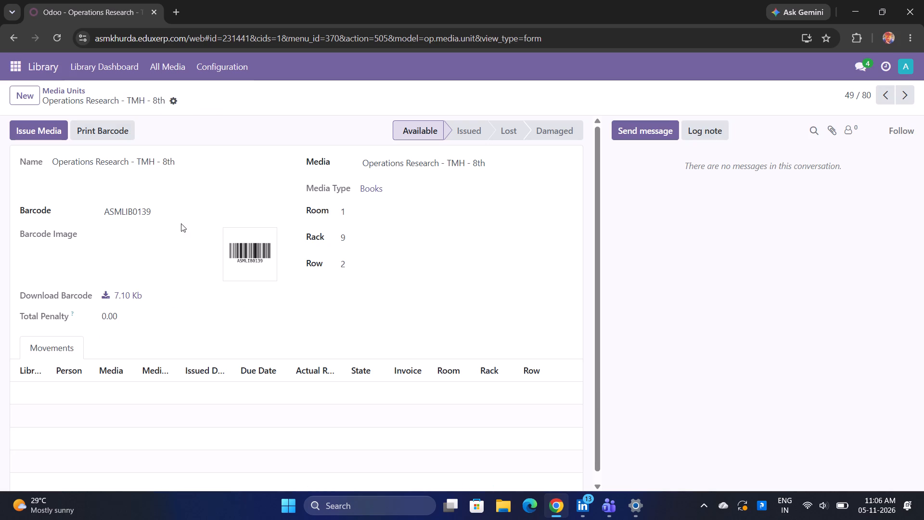
click(186, 213)
key(8)
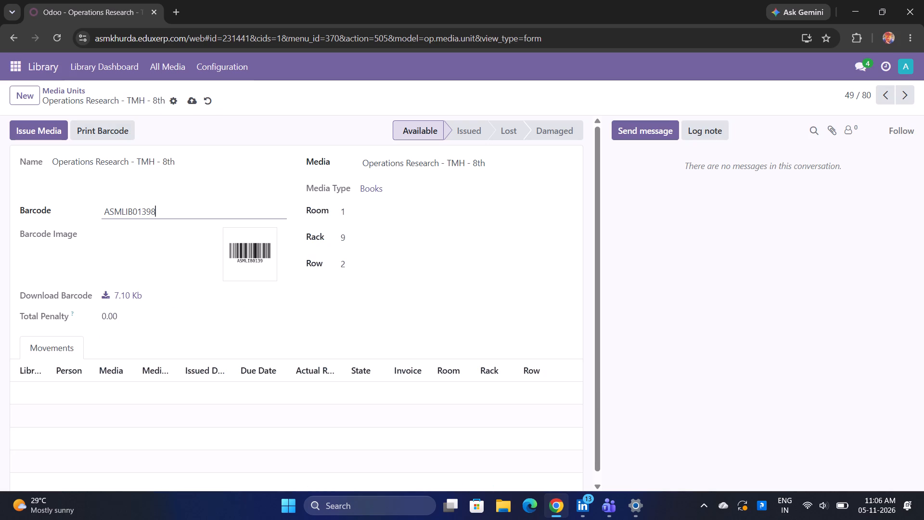
click(191, 96)
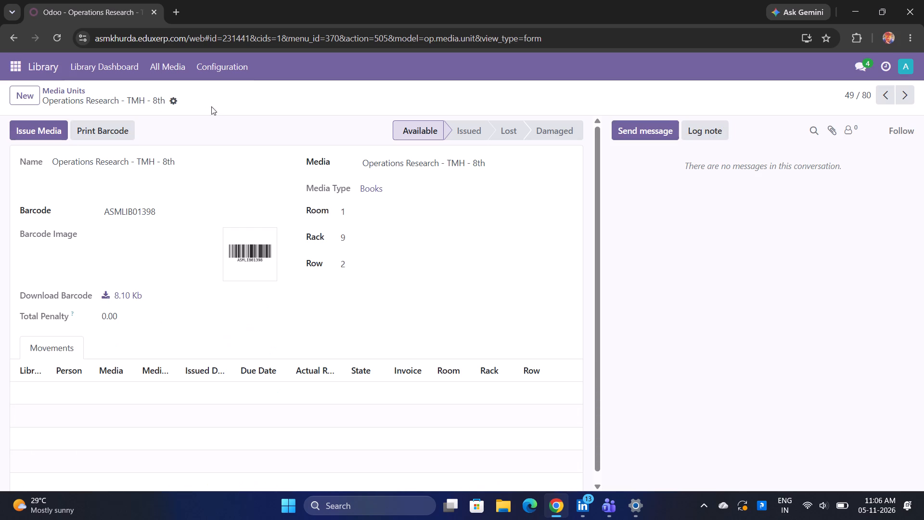
On the next unit, Operations Research - VIKAS - 4th, save the barcode as ASMLIB0142, then restore ASMLIB01427 and save.
click(907, 91)
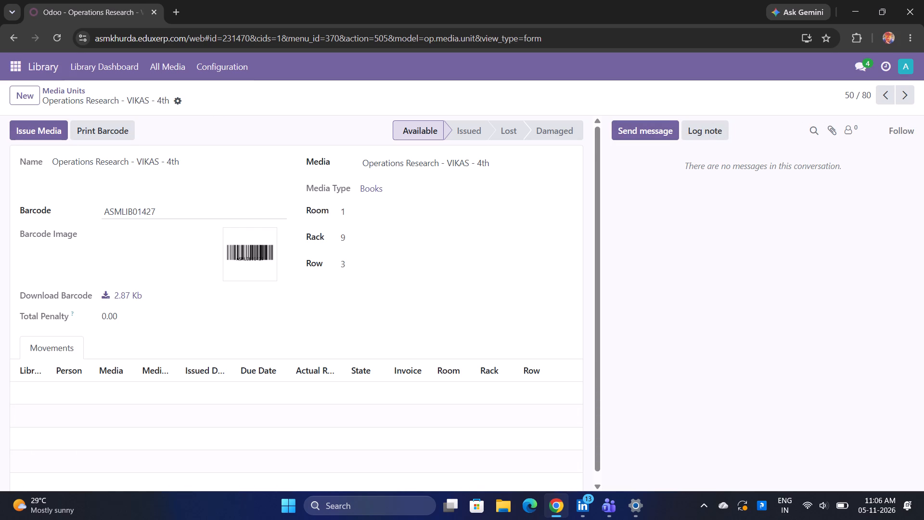
click(155, 218)
key(BackSpace)
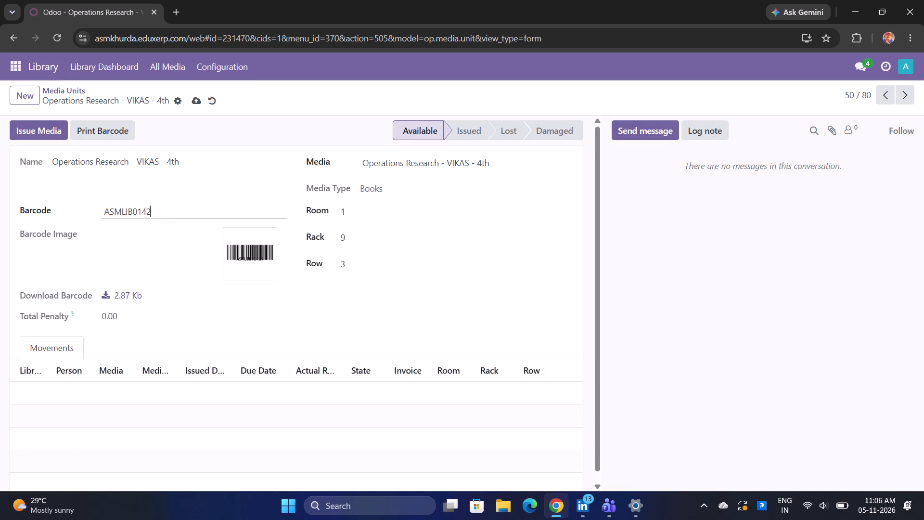
click(196, 98)
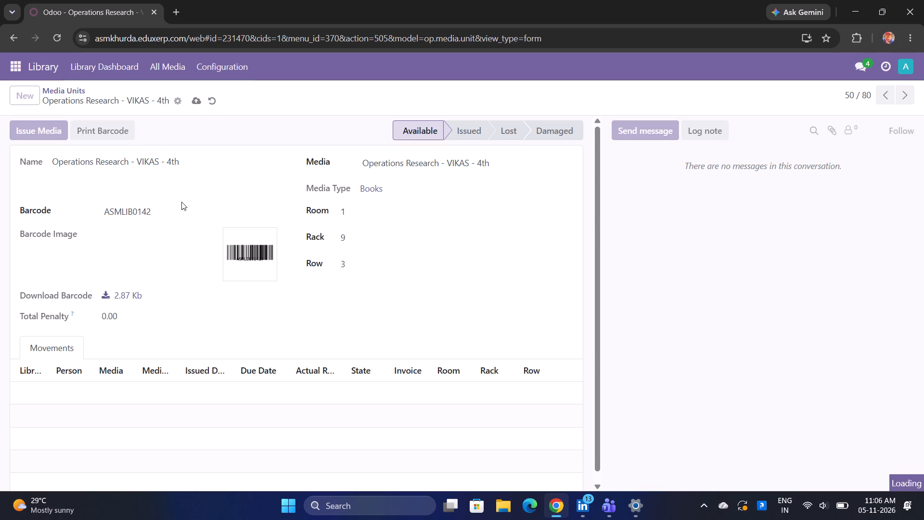
double_click(181, 211)
click(181, 211)
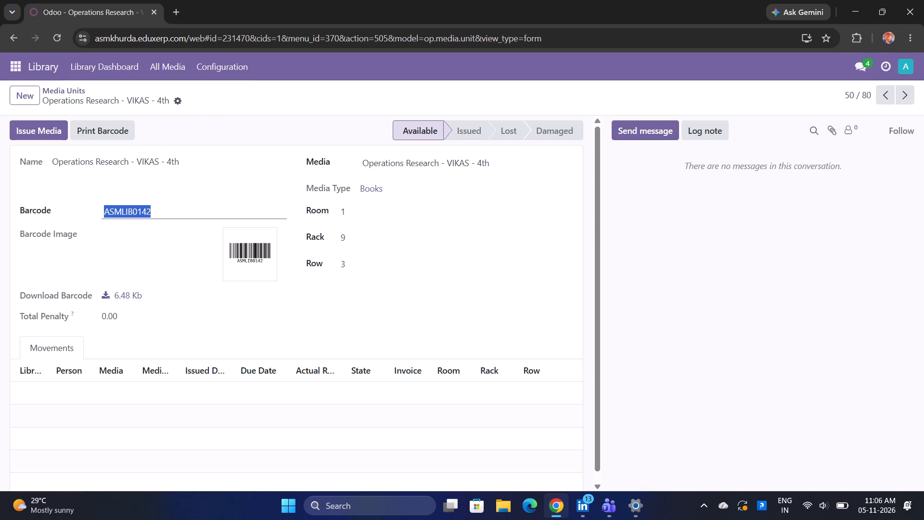
key(7)
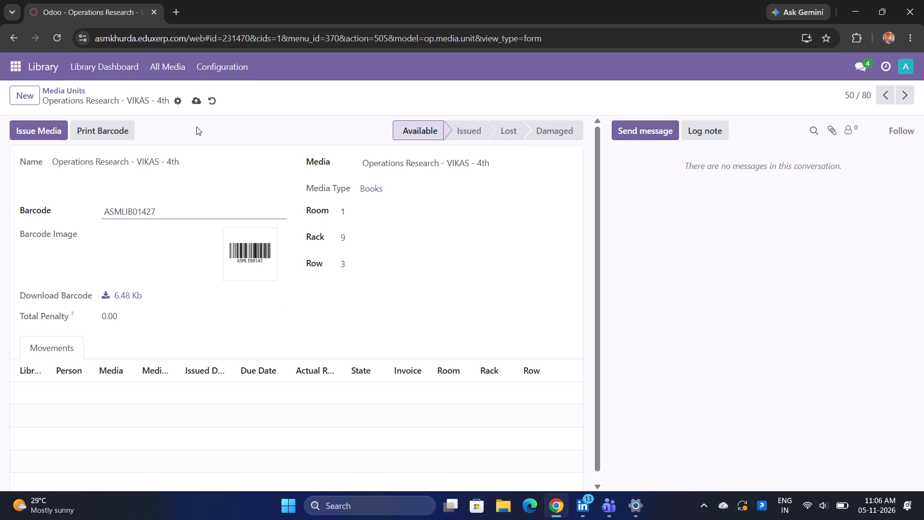
click(195, 98)
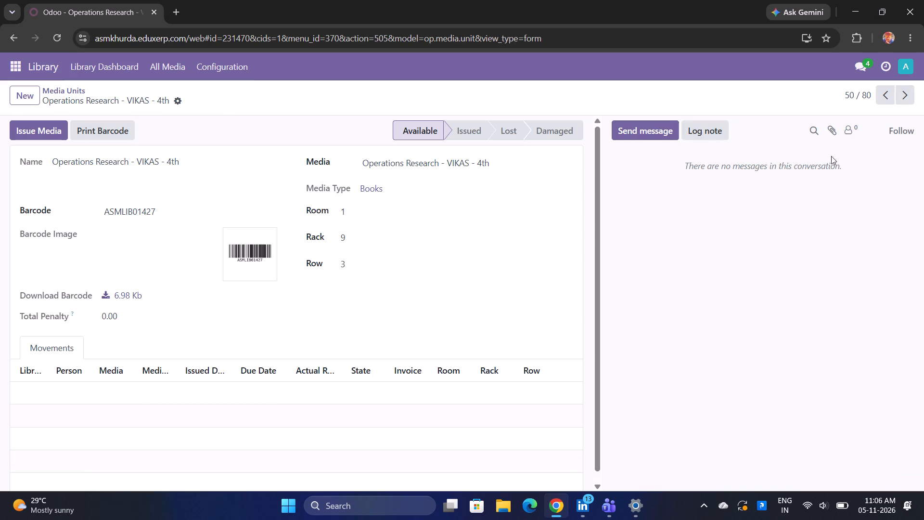
On the next unit, Operations Research - Vikash - 4th, save the barcode as ASMLIB0082, then restore ASMLIB00823 and save.
click(906, 95)
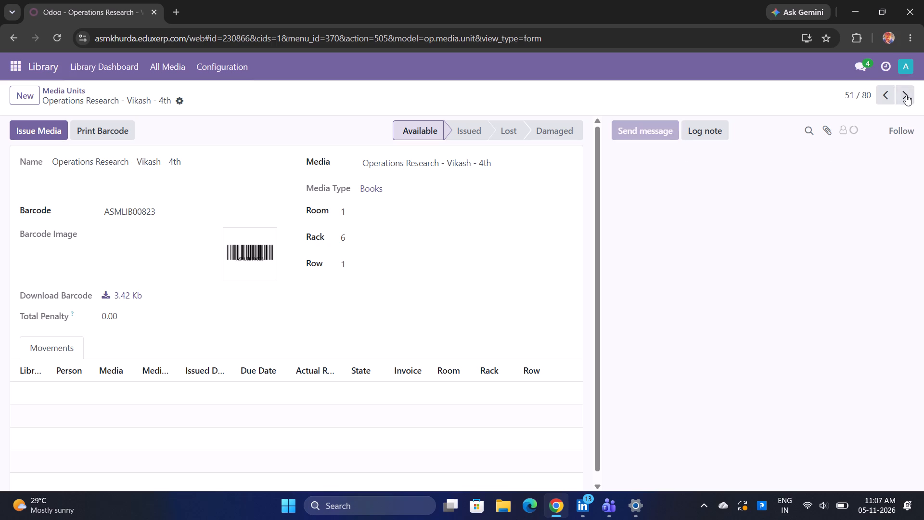
click(237, 216)
key(BackSpace)
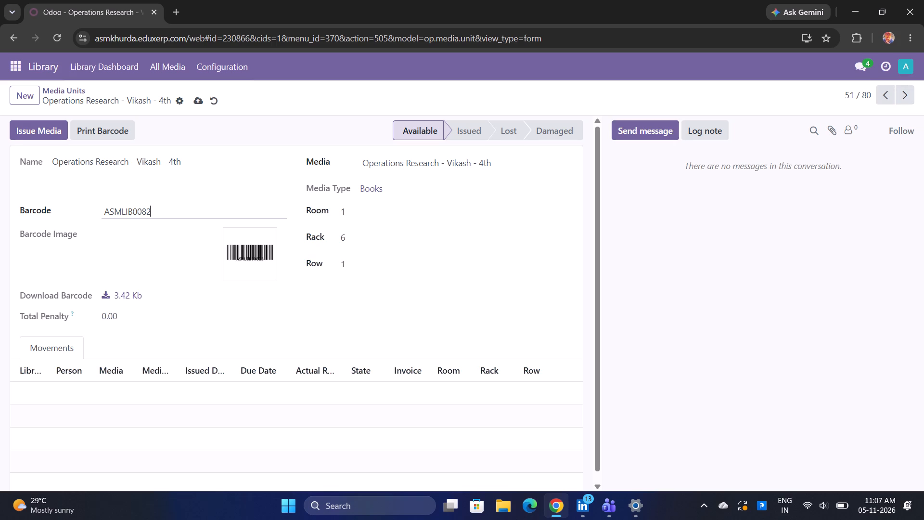
click(199, 101)
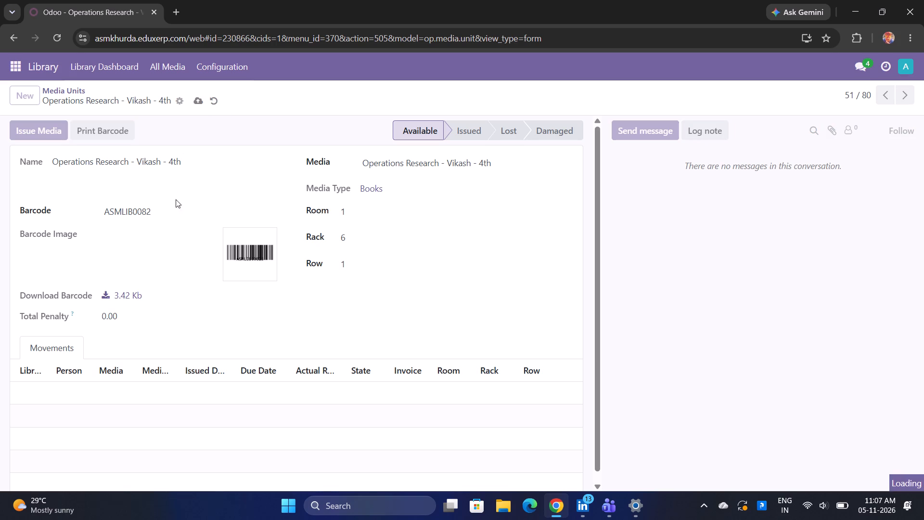
click(177, 212)
key(3)
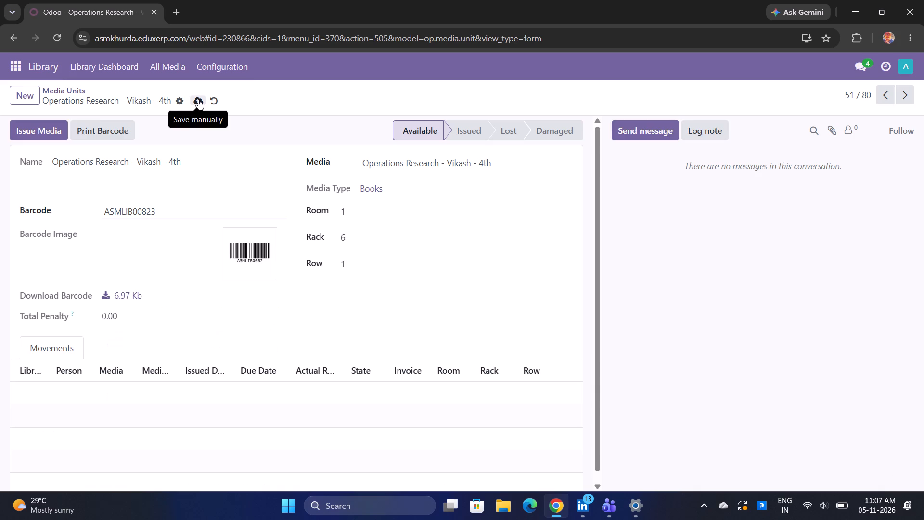
click(198, 99)
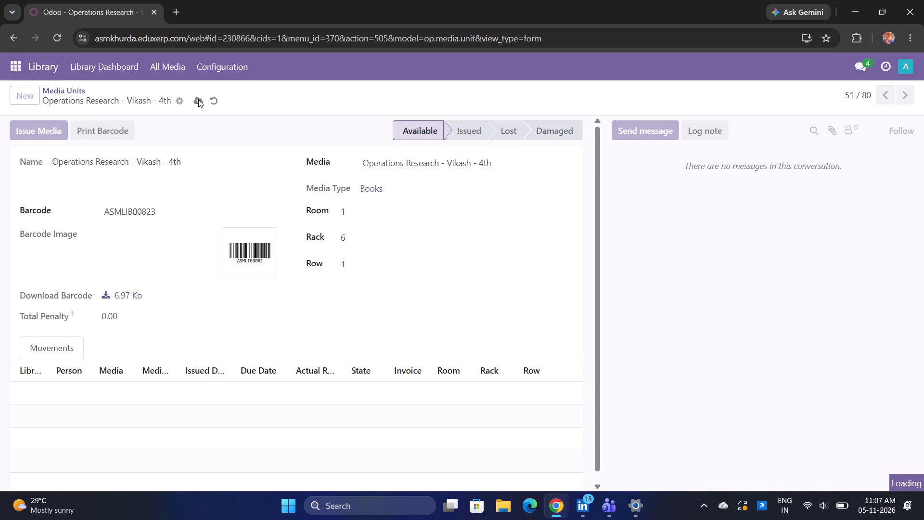
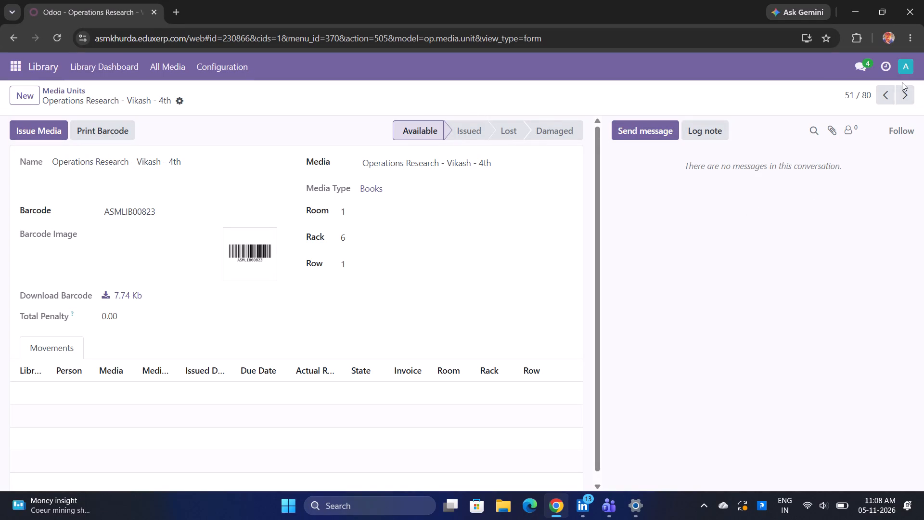
On the next unit, Operations Research Principles and Practice - Oxford - 15th, save the barcode as ASMLIB0083, then restore ASMLIB00831 and save.
click(904, 97)
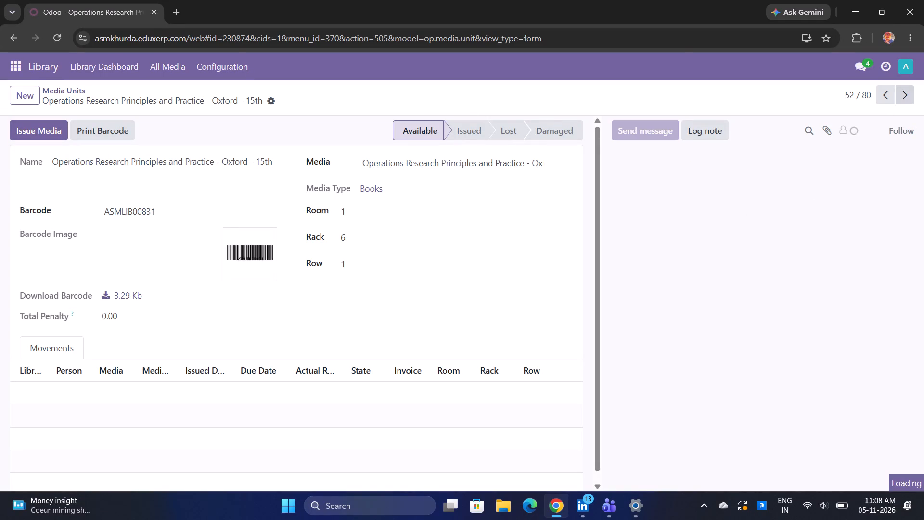
click(167, 206)
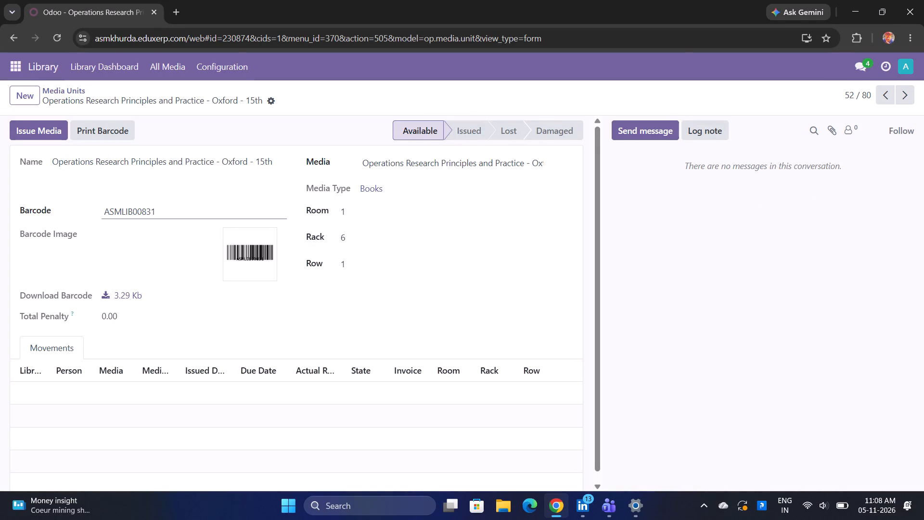
key(BackSpace)
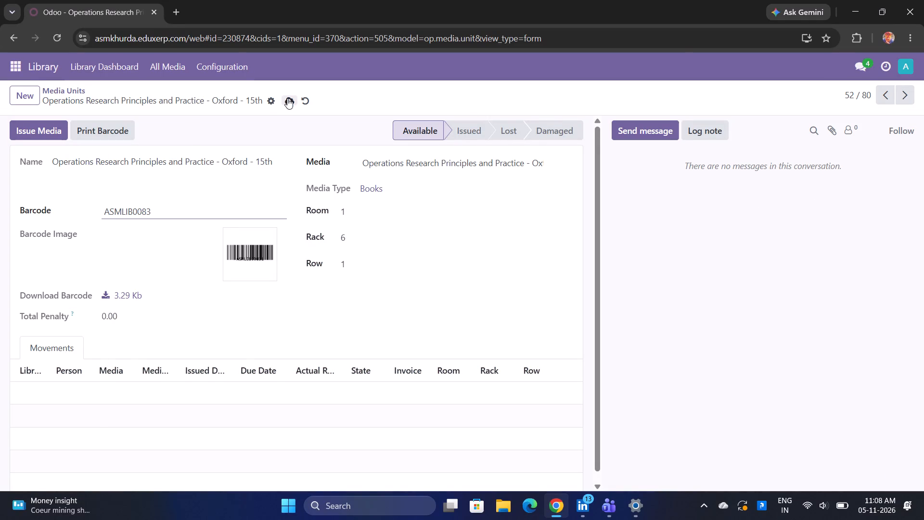
click(288, 98)
click(195, 210)
key(1)
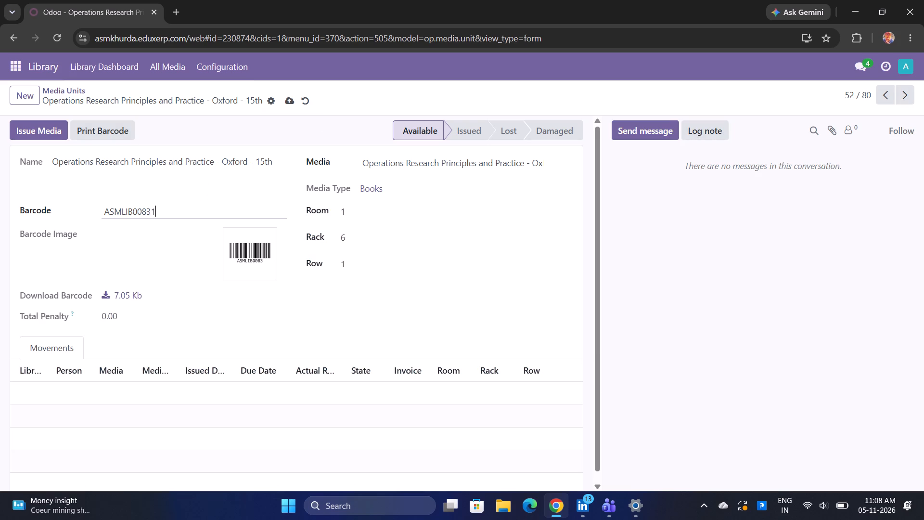
click(284, 98)
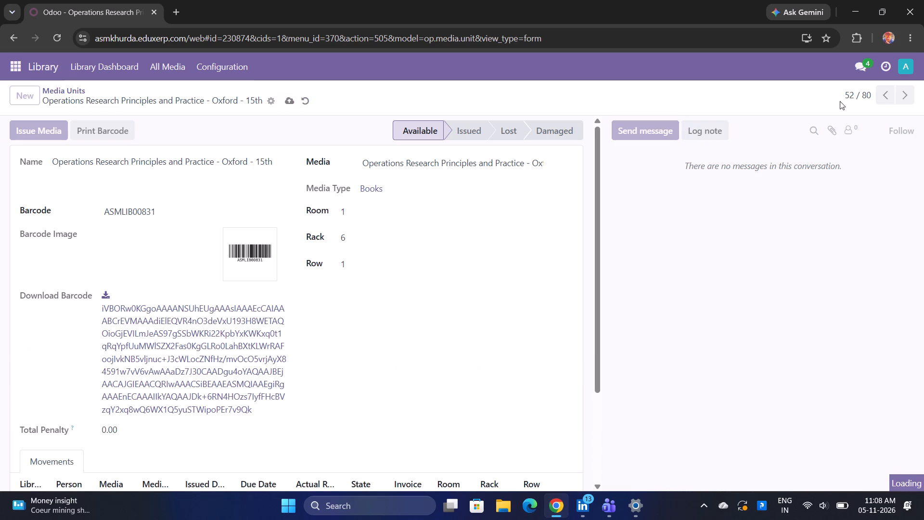
On the next unit, Operations and Supply Chain Management, save the barcode as ASMLIB0188, then restore ASMLIB01888 and save.
click(905, 87)
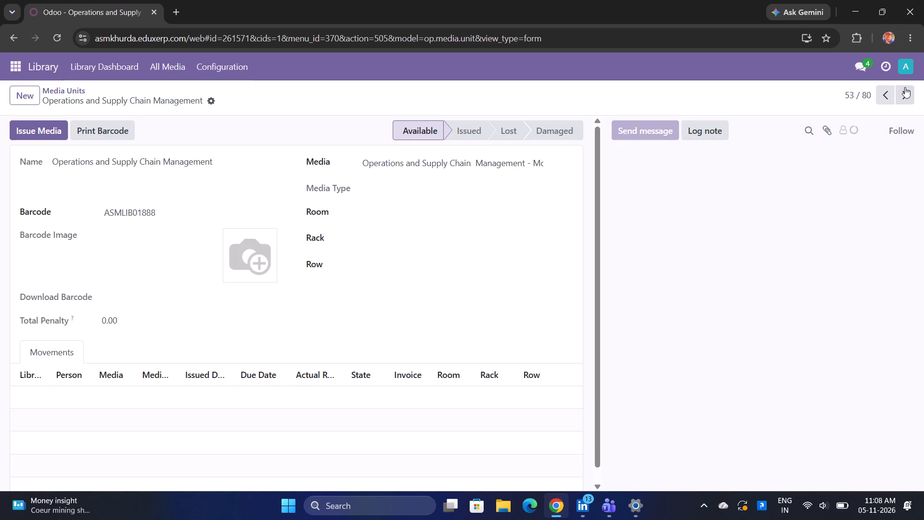
click(229, 209)
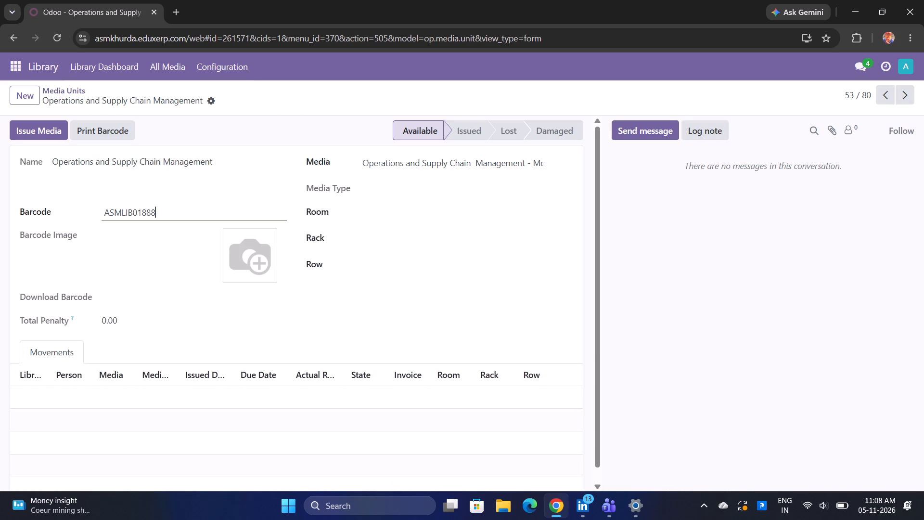
key(BackSpace)
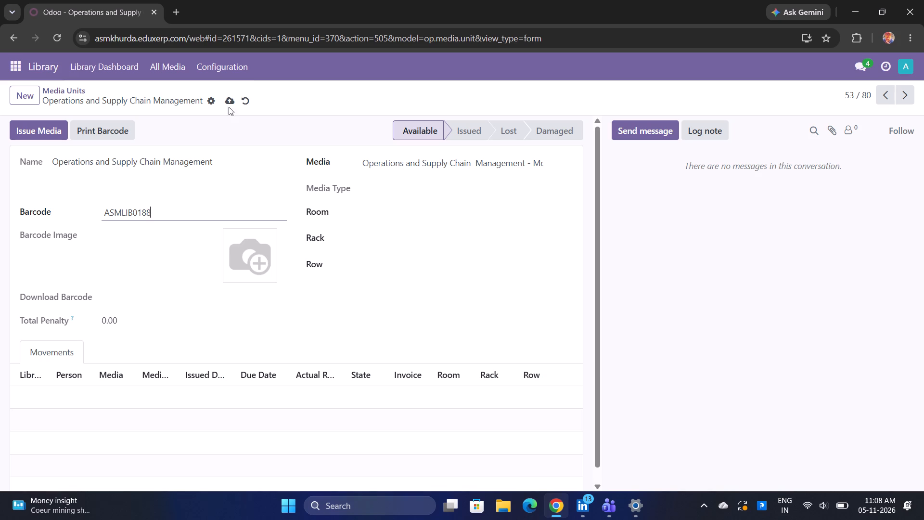
click(231, 94)
click(230, 98)
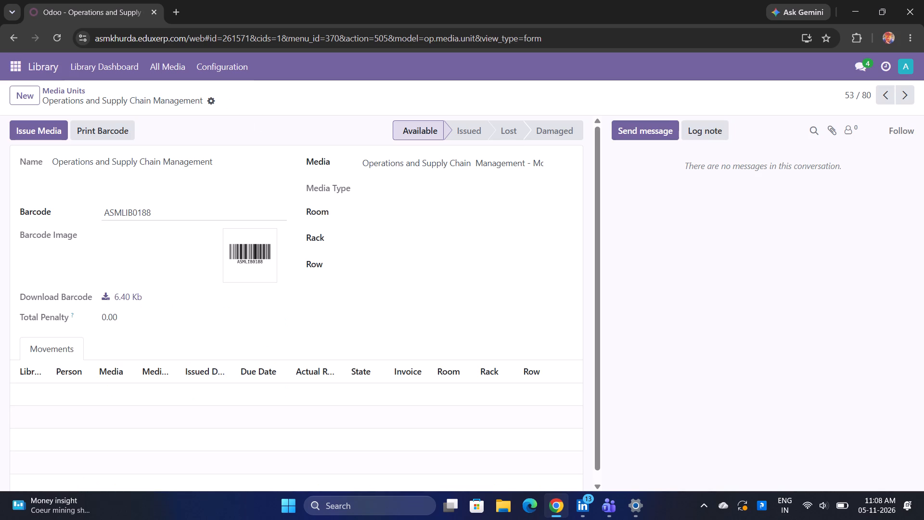
click(187, 212)
key(8)
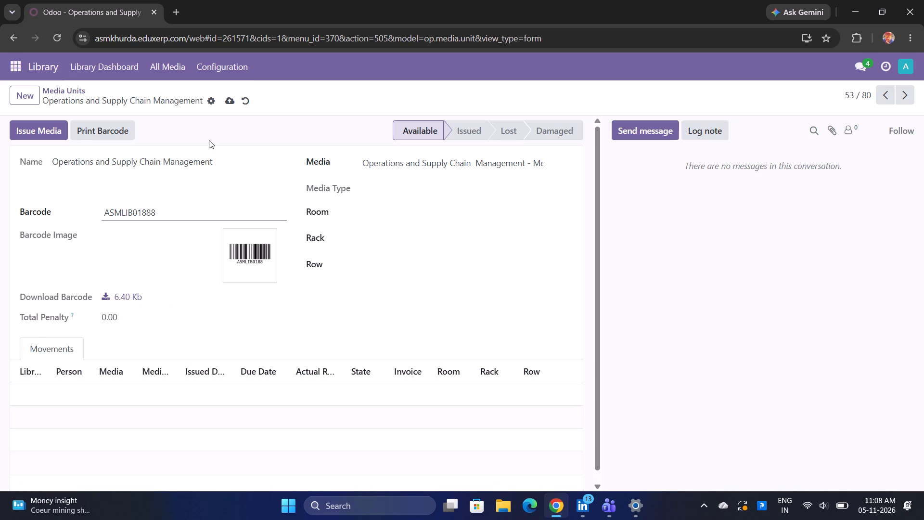
click(231, 99)
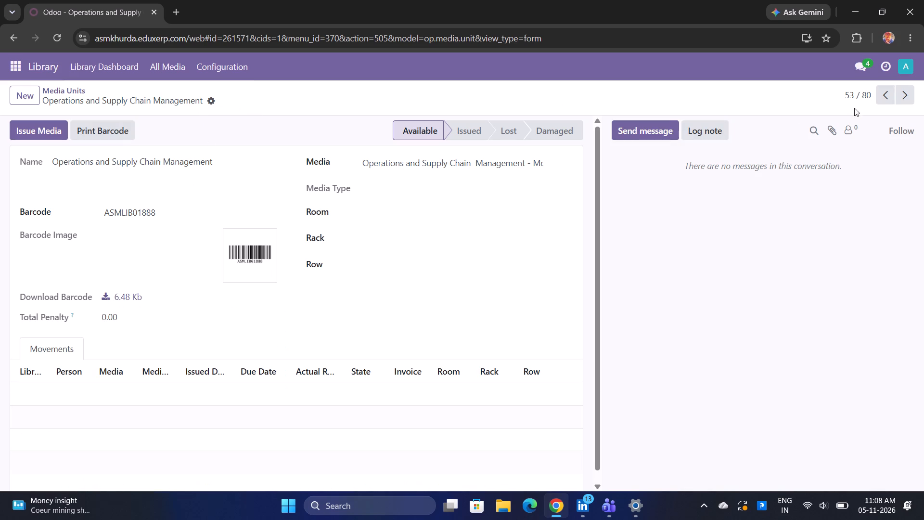
On the next Operations and Supply Chain Management unit, save the barcode as ASMLIB0188, then restore ASMLIB01889 and save.
click(905, 94)
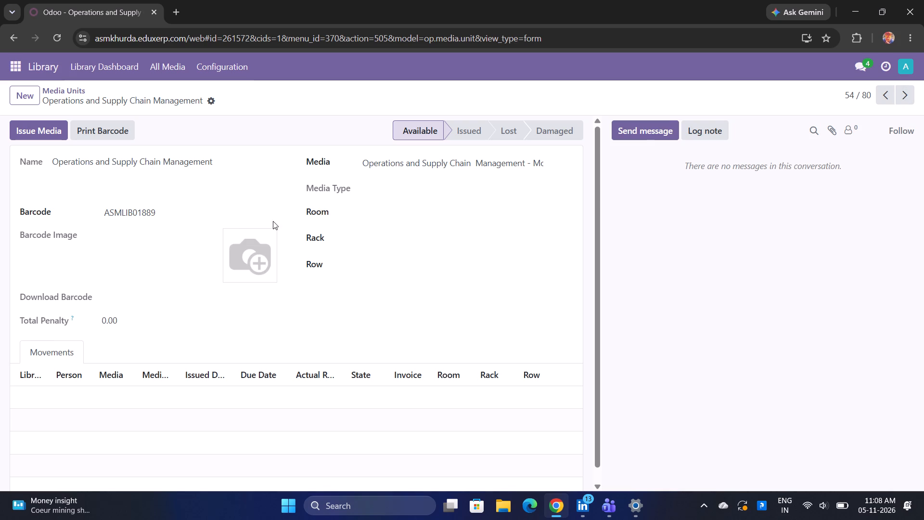
click(248, 214)
key(BackSpace)
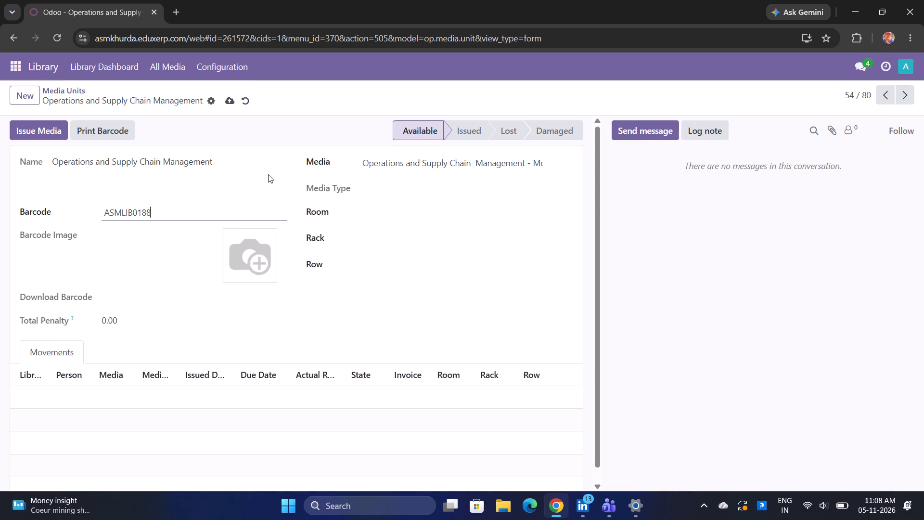
click(227, 99)
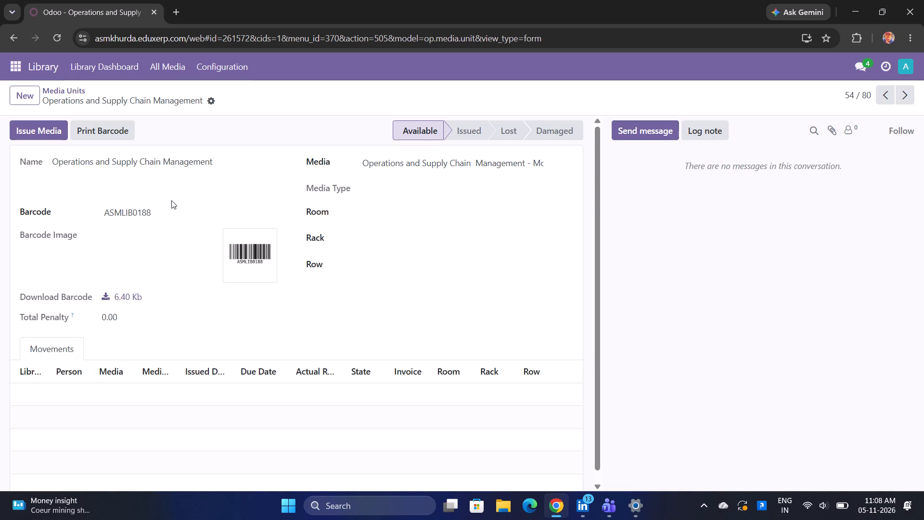
click(167, 215)
key(9)
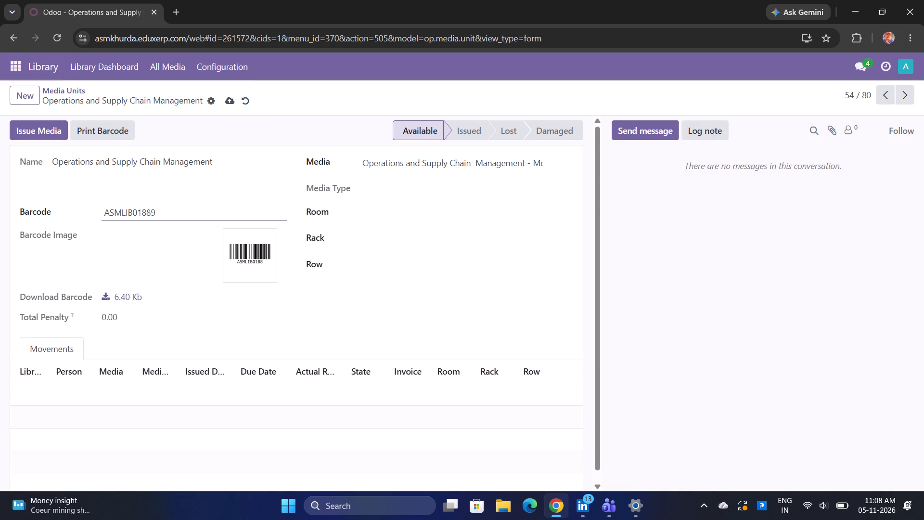
click(225, 96)
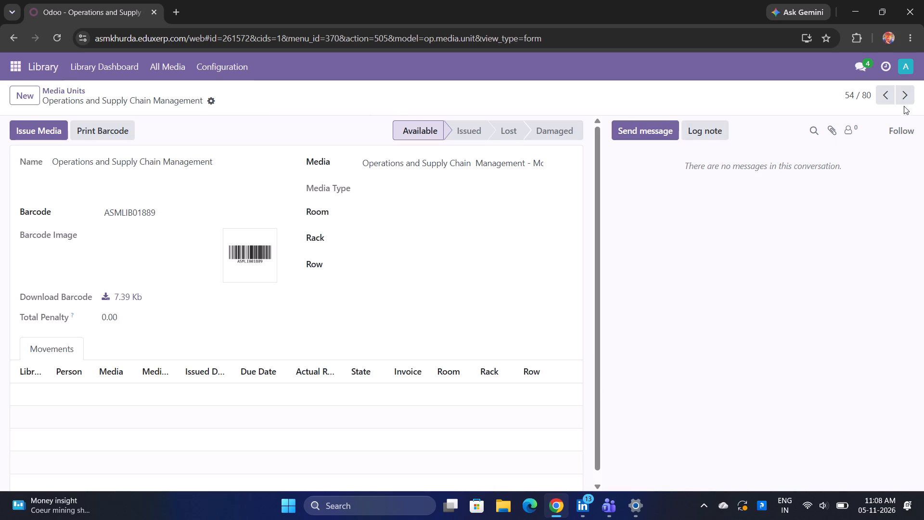
On the next Operations and Supply Chain Management unit, save the barcode as ASMLIB0188, then restore ASMLIB01884 and save.
click(903, 92)
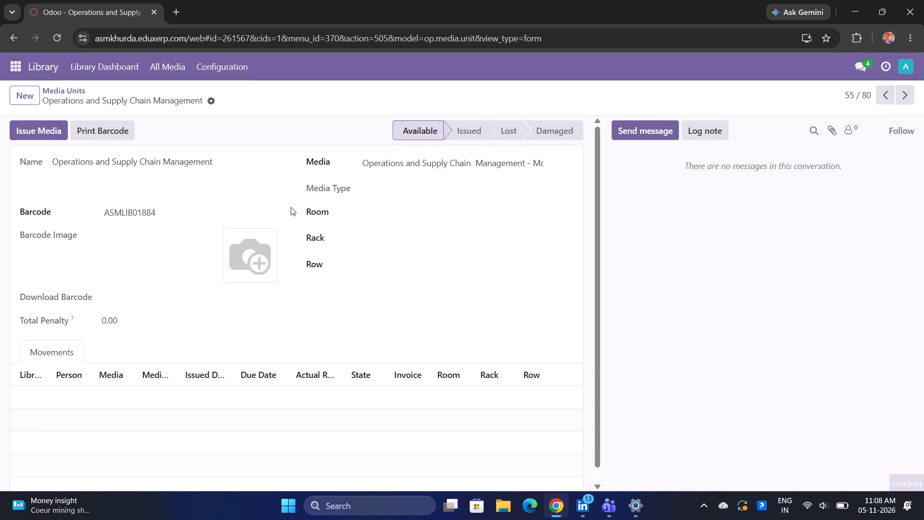
click(267, 213)
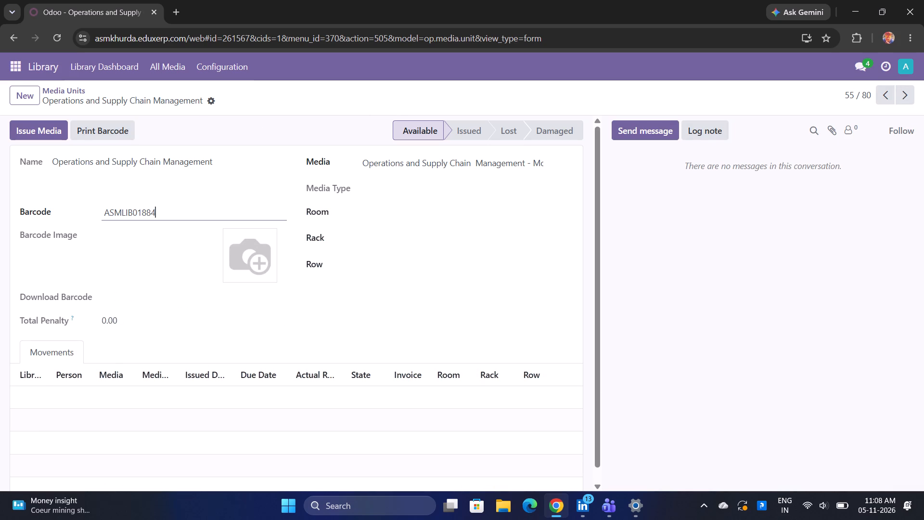
key(BackSpace)
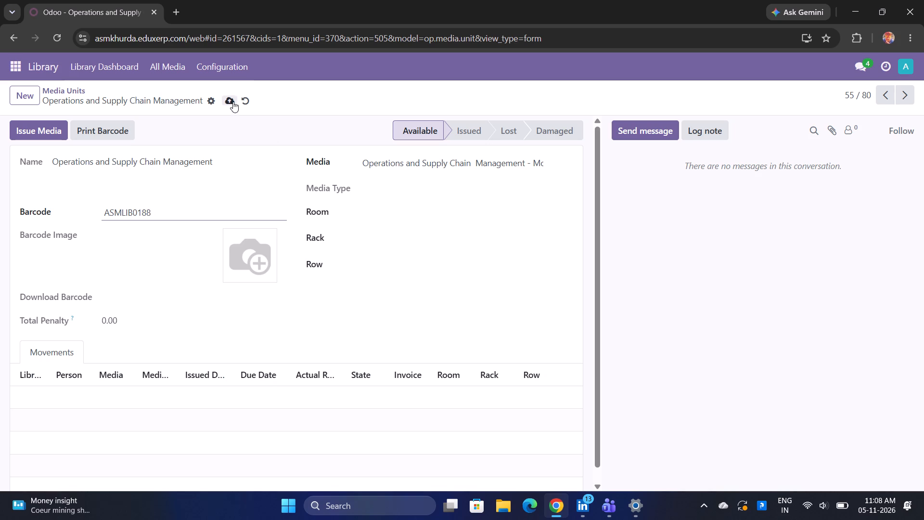
click(229, 100)
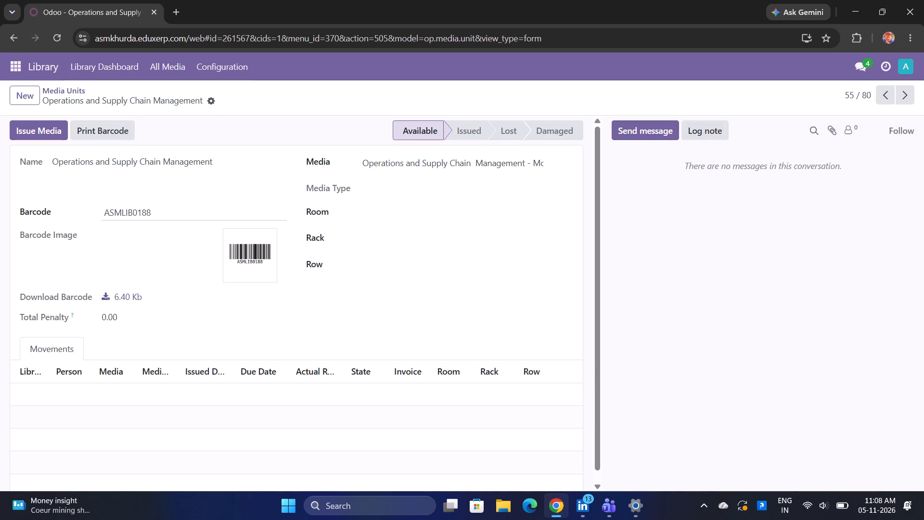
click(171, 215)
key(4)
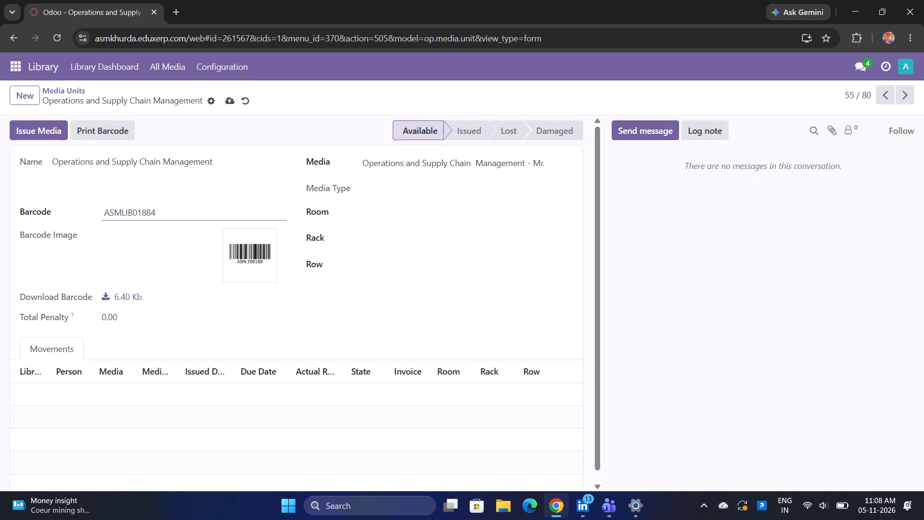
click(229, 99)
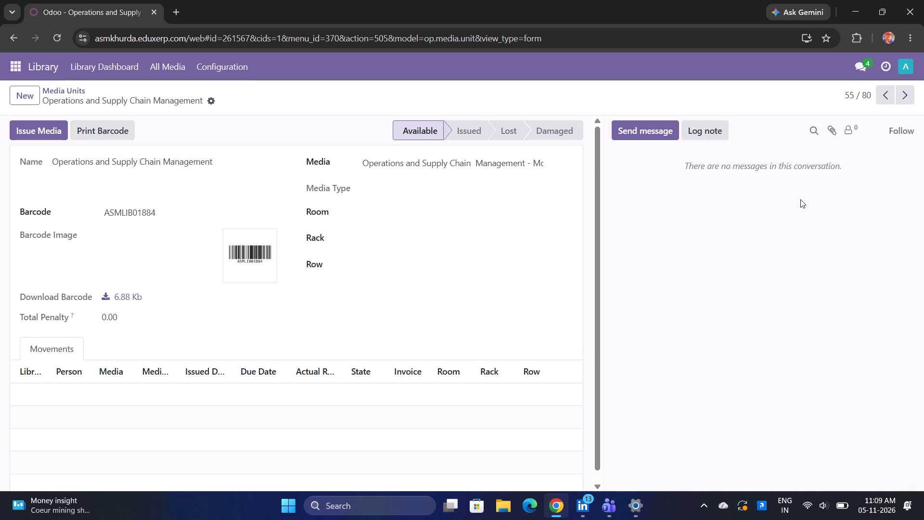
On the next Operations and Supply Chain Management unit, save the barcode as ASMLIB0188, then restore ASMLIB01883 and save.
click(908, 102)
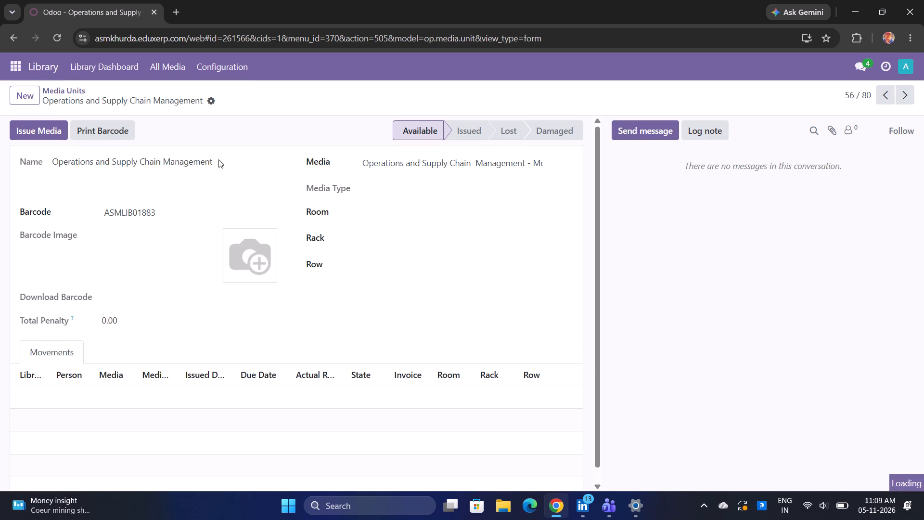
drag(198, 201, 198, 208)
click(198, 208)
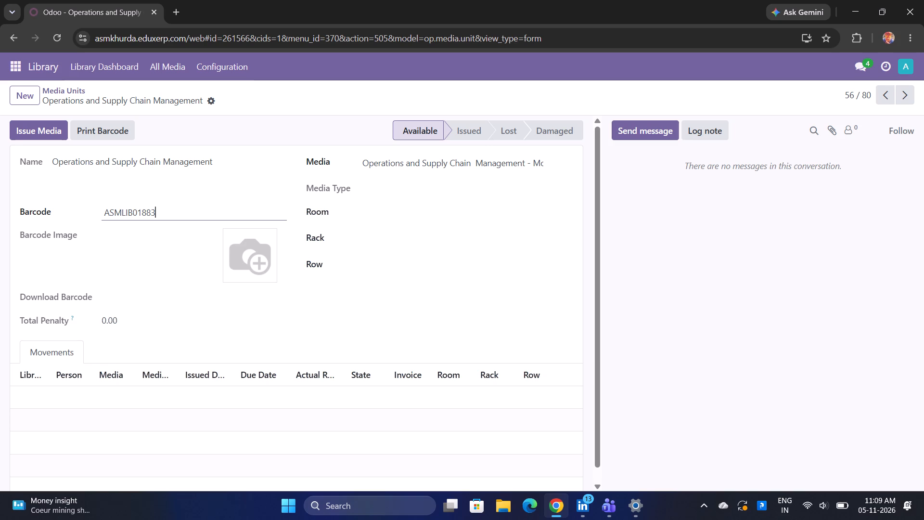
key(BackSpace)
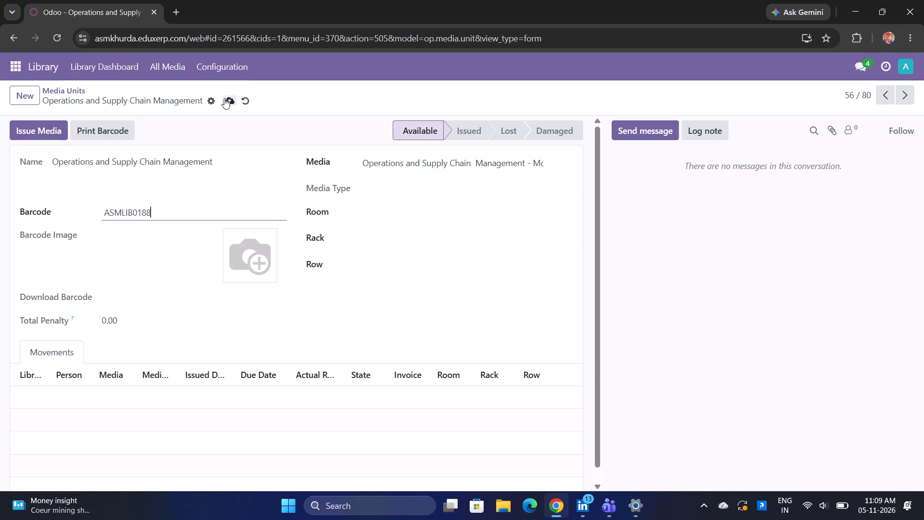
click(225, 100)
click(168, 207)
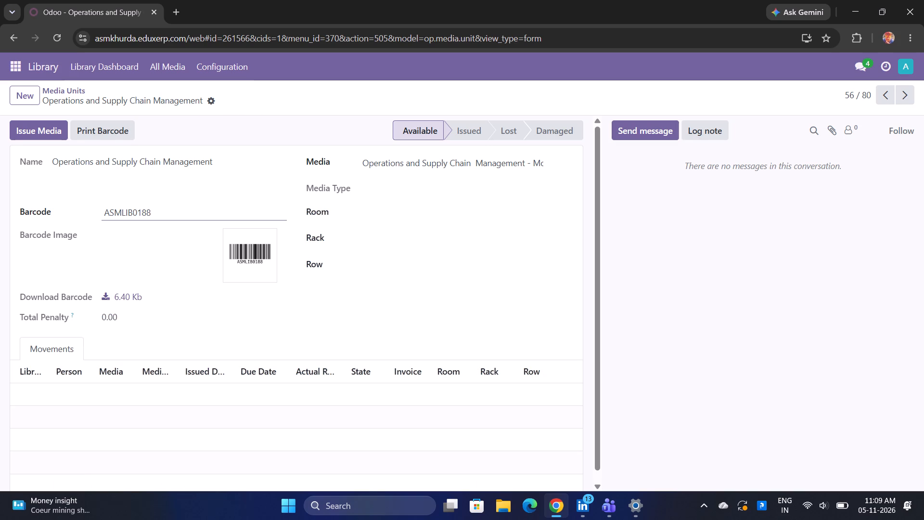
key(3)
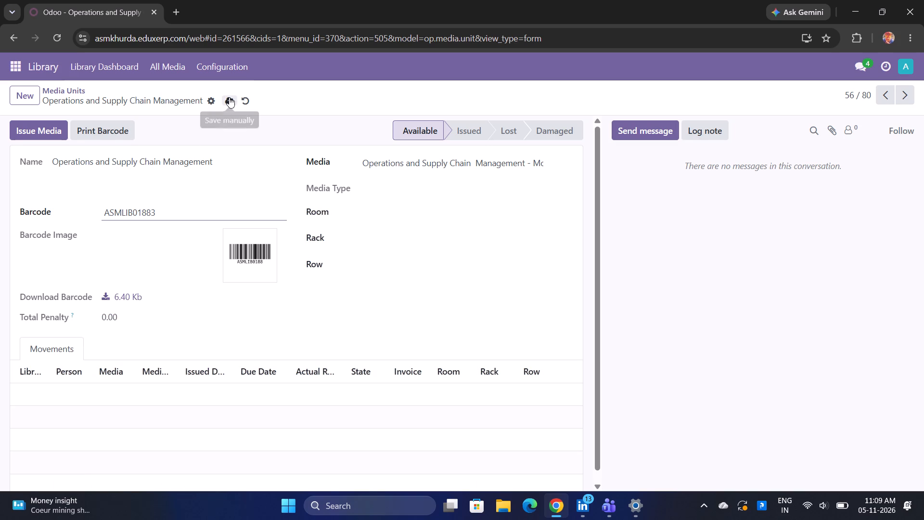
click(229, 97)
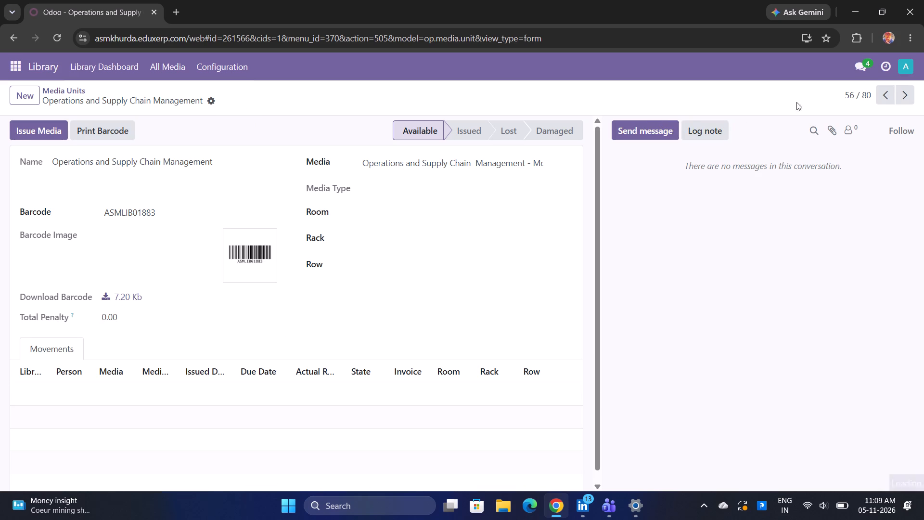
On the next Operations and Supply Chain Management unit, save the barcode as ASMLIB0188, then restore ASMLIB01882 and save.
click(906, 92)
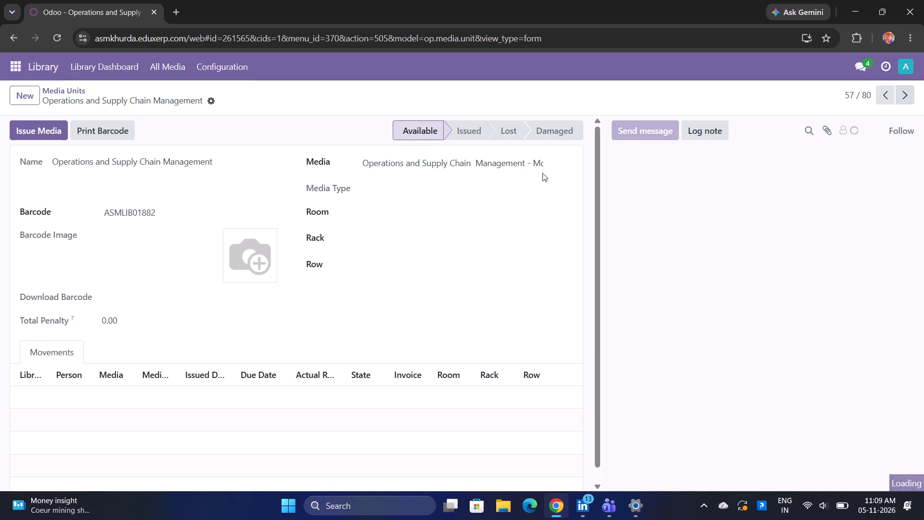
click(252, 219)
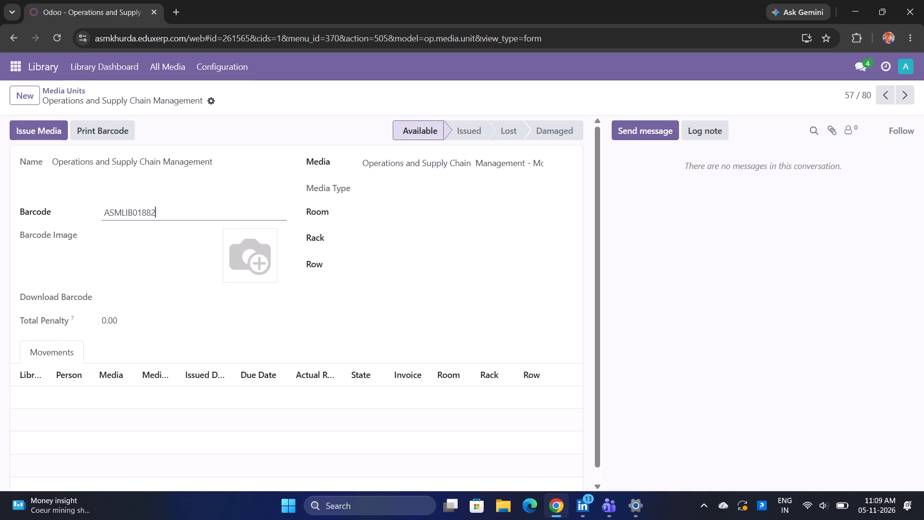
key(BackSpace)
click(226, 99)
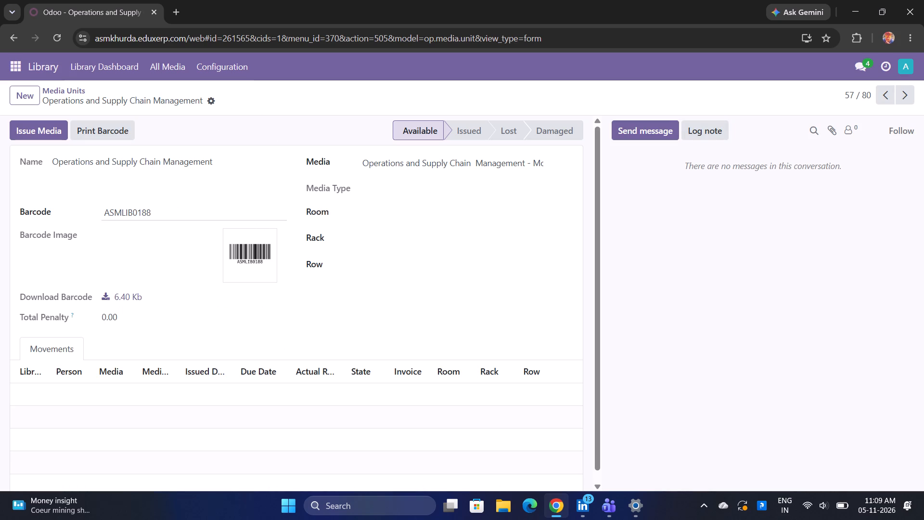
click(173, 212)
key(2)
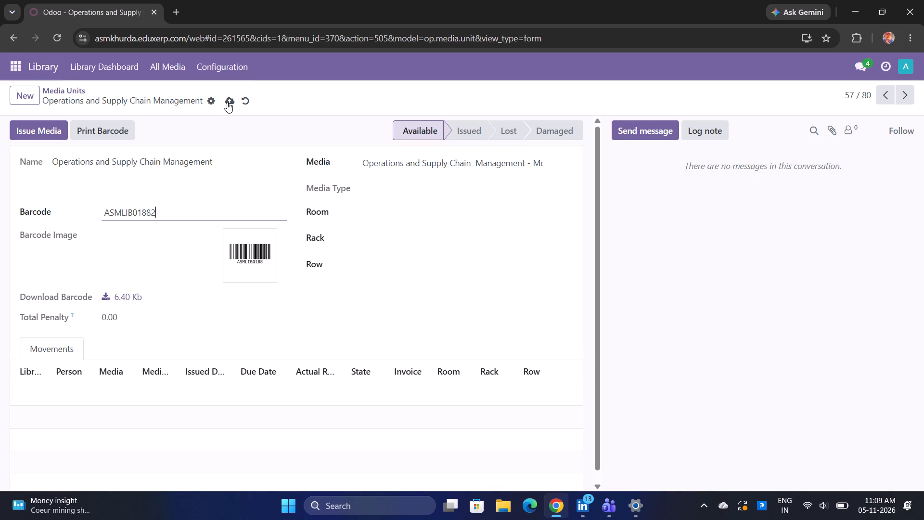
click(228, 99)
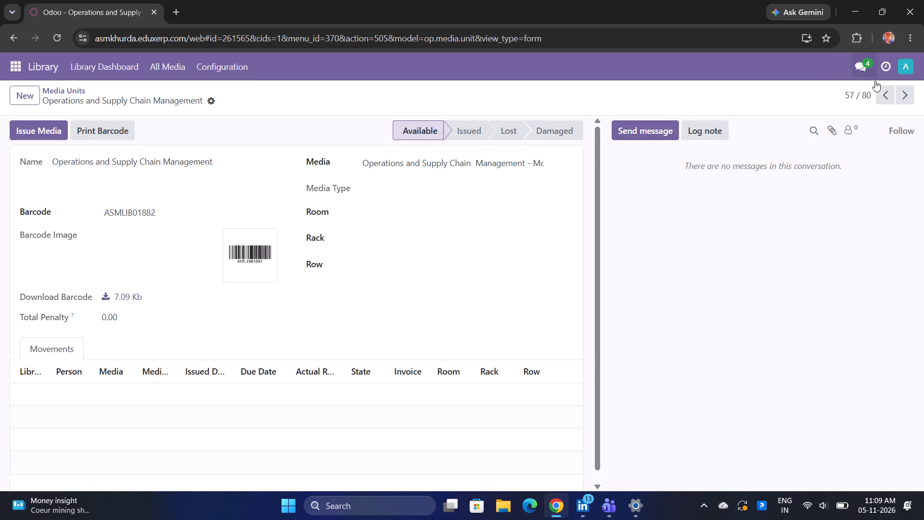
On the next Operations and Supply Chain Management unit, save the barcode as ASMLIB0189, then restore ASMLIB01891 and save.
click(906, 95)
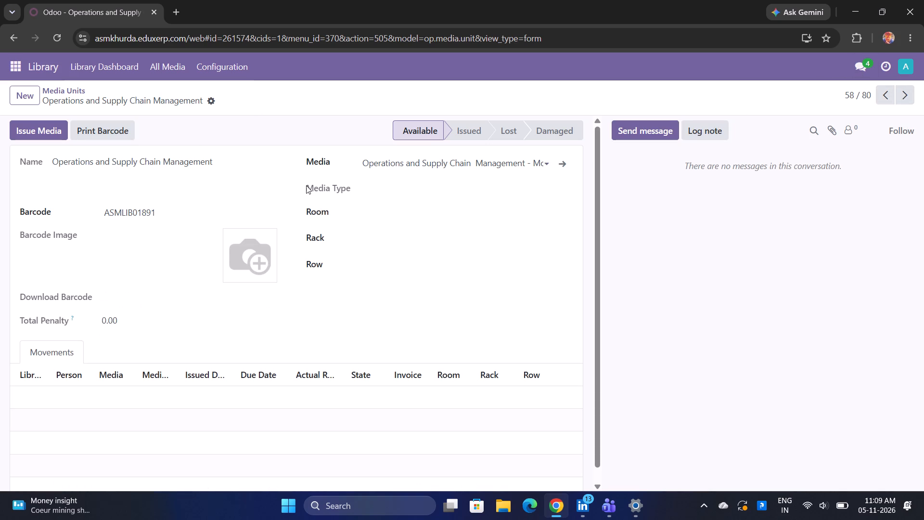
click(268, 214)
key(BackSpace)
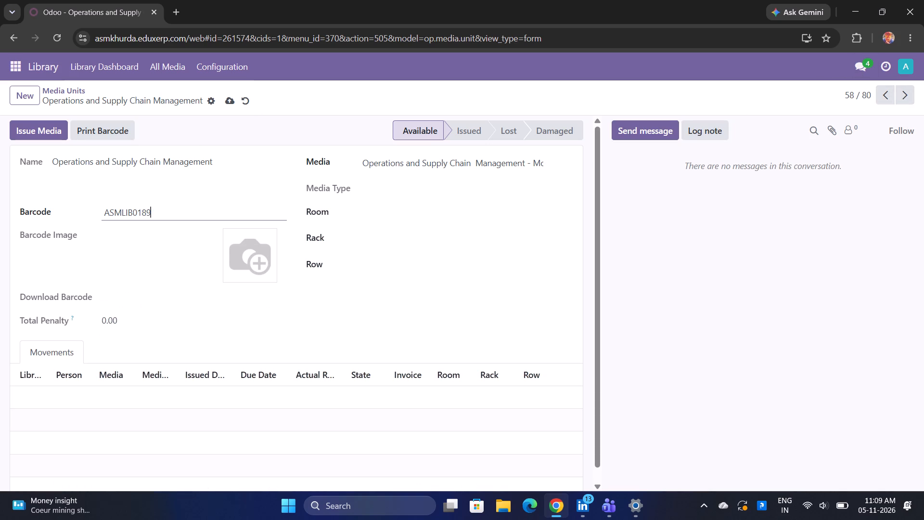
click(230, 101)
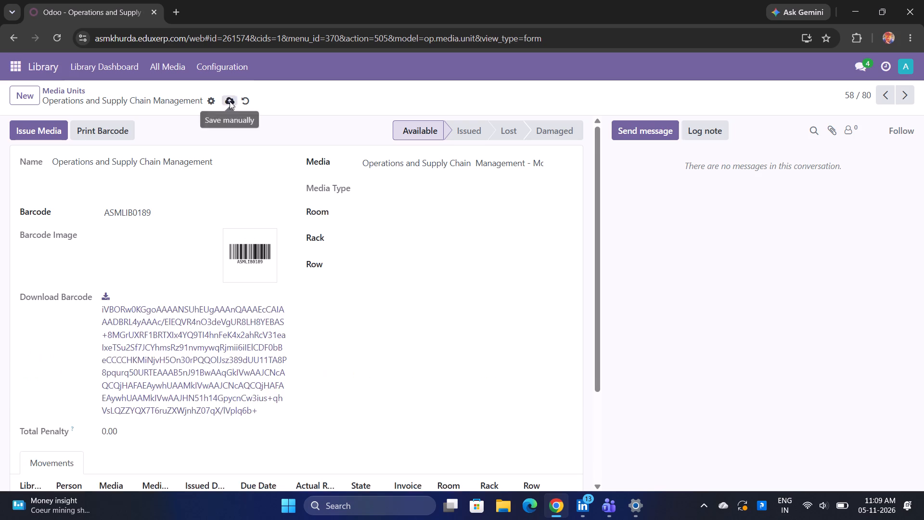
click(177, 211)
key(1)
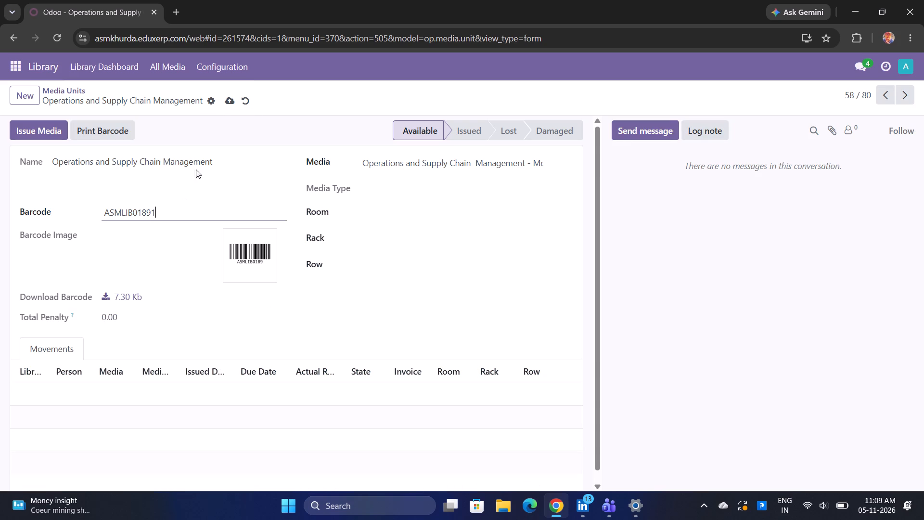
click(228, 97)
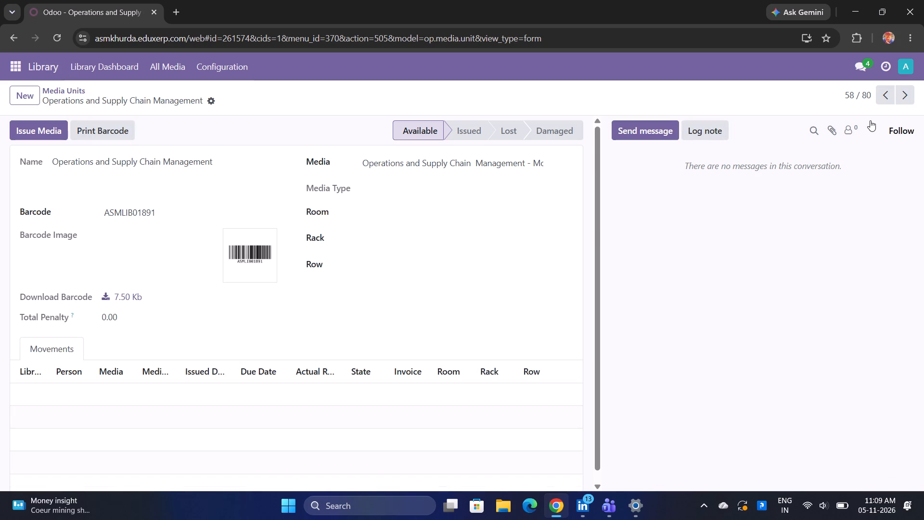
On the next Operations and Supply Chain Management unit, save the barcode as ASMLIB0189, then restore ASMLIB01890 and save.
click(906, 91)
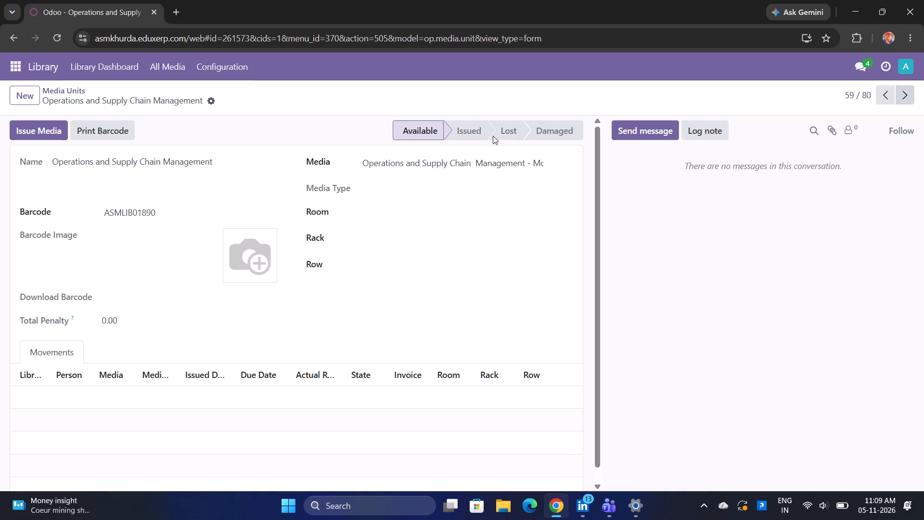
click(260, 208)
key(BackSpace)
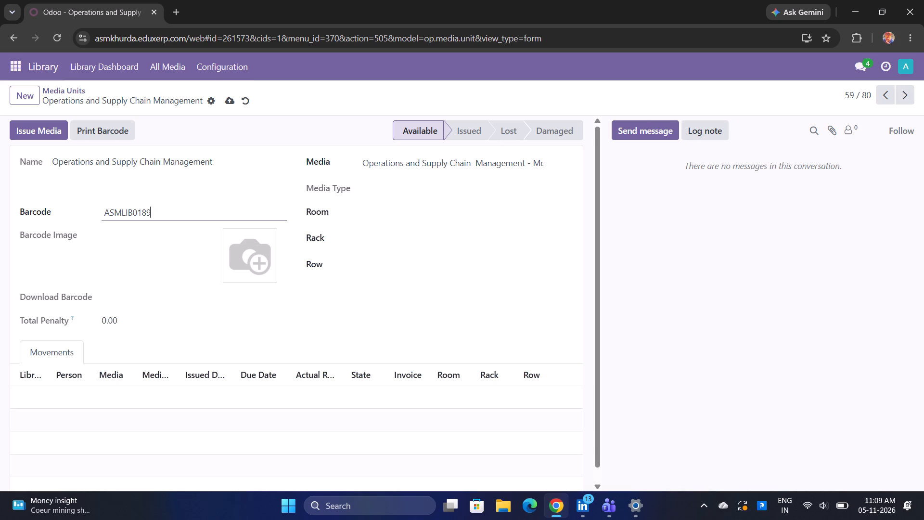
click(228, 101)
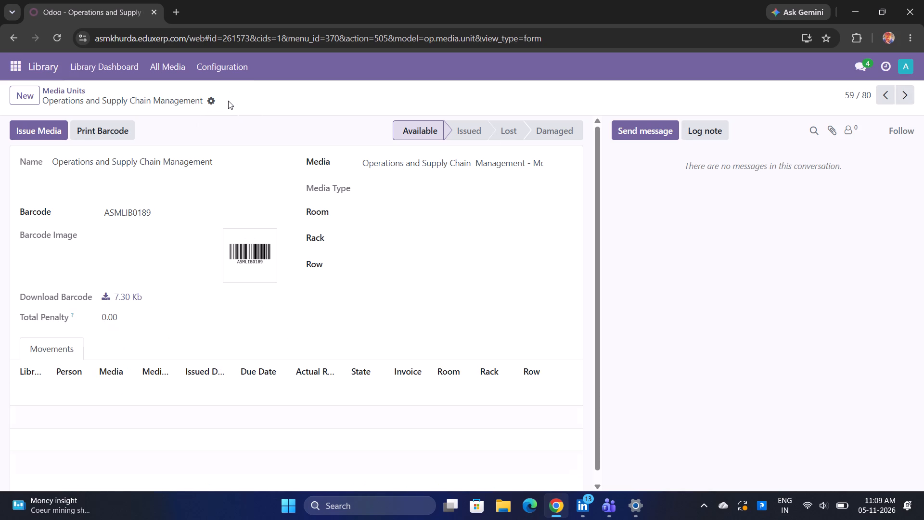
click(168, 214)
key(0)
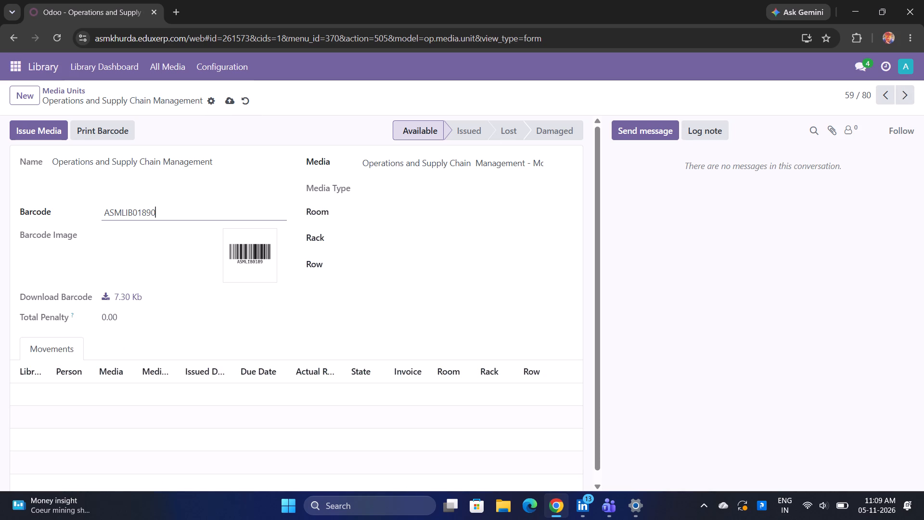
click(230, 98)
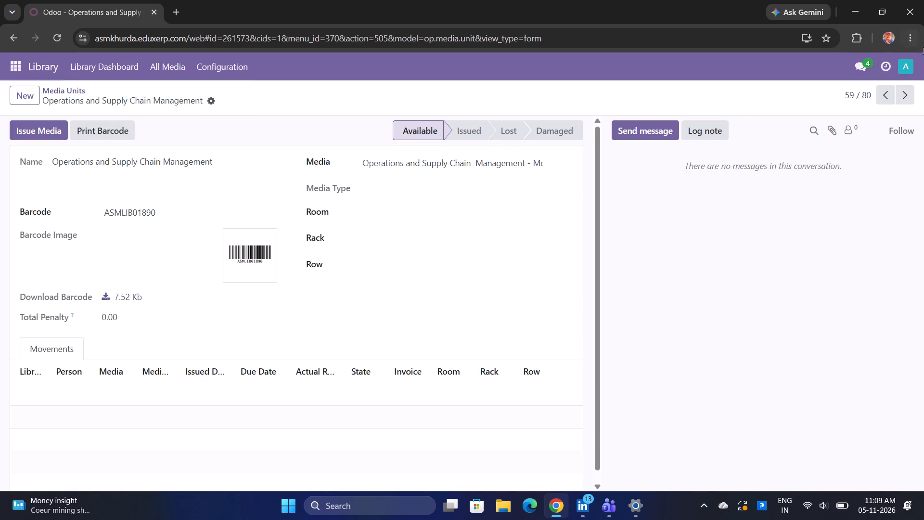
On the next Operations and Supply Chain Management unit, save the barcode as ASMLIB0188, then restore ASMLIB01887 and save.
click(903, 90)
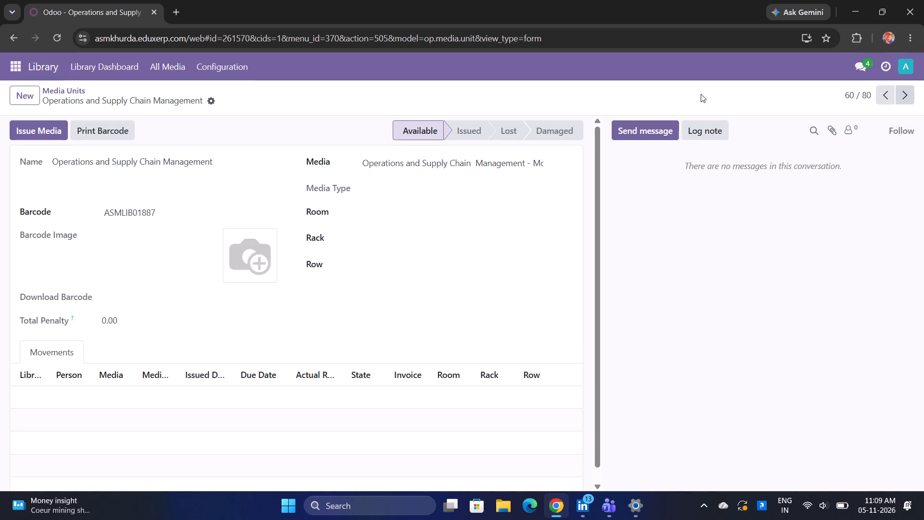
click(242, 212)
key(BackSpace)
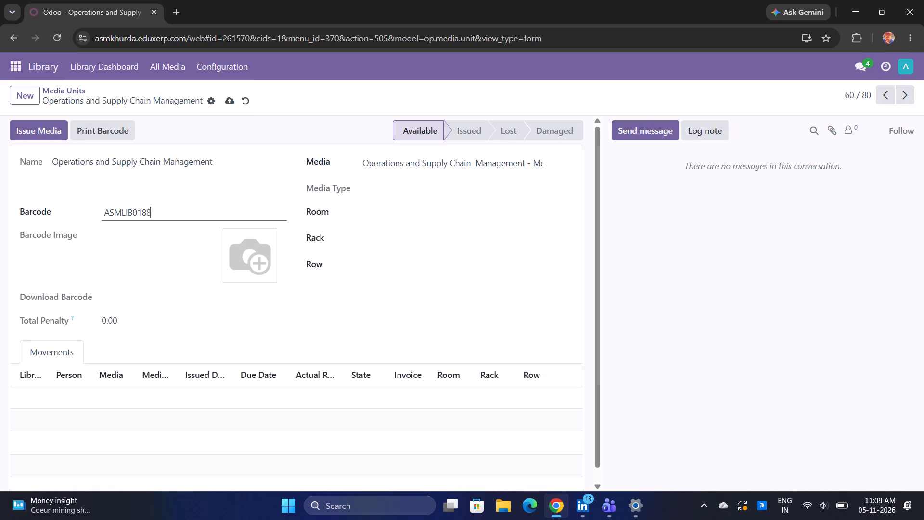
click(222, 100)
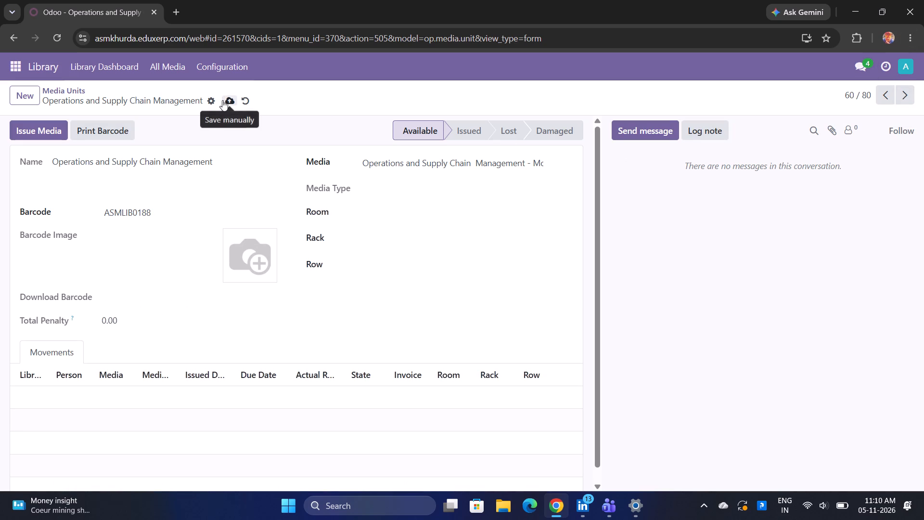
click(180, 211)
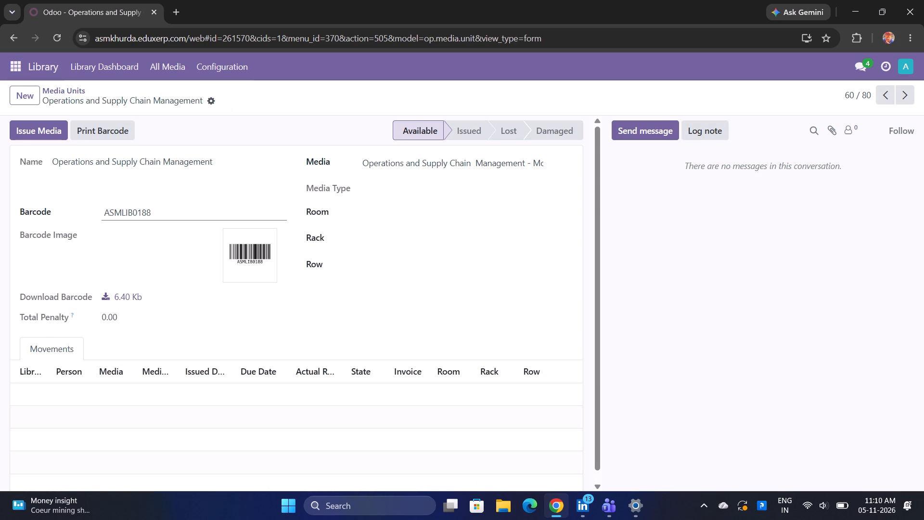
key(7)
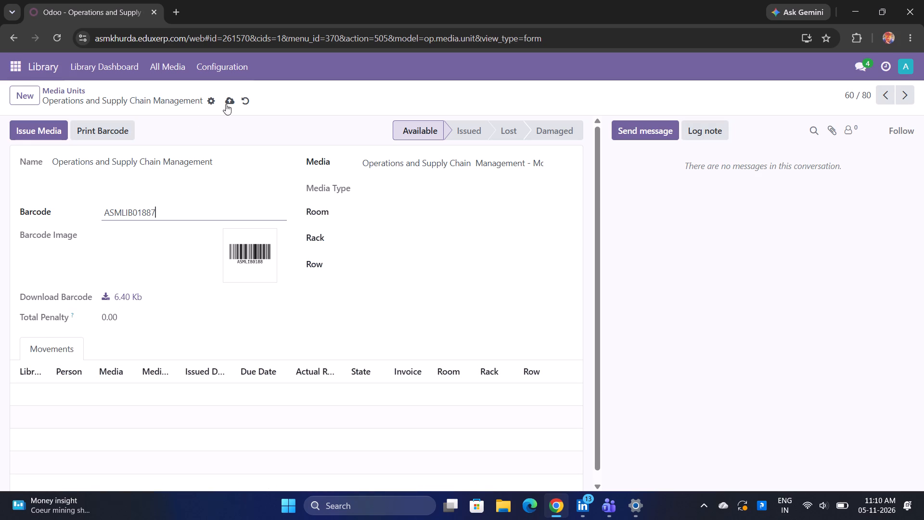
click(228, 97)
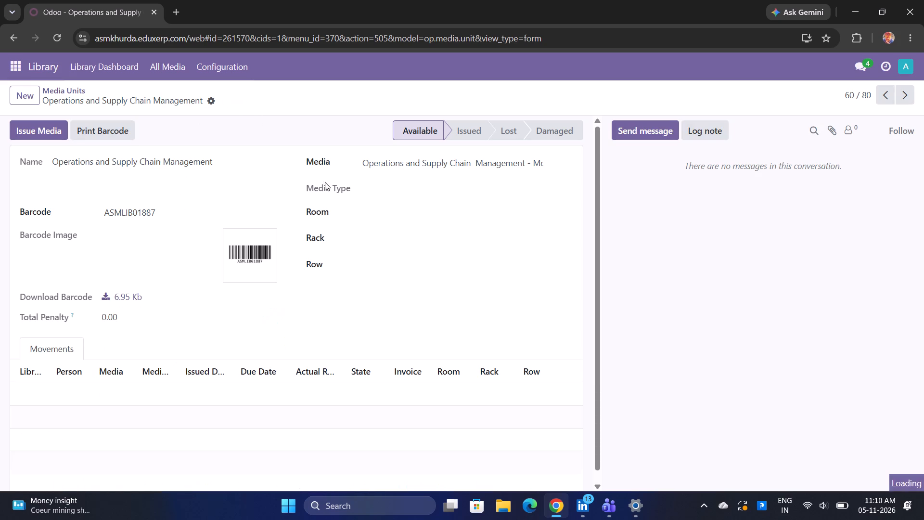
On the next Operations and Supply Chain Management unit, save the barcode as ASMLIB0188, then restore ASMLIB01886 and save.
click(909, 90)
click(249, 207)
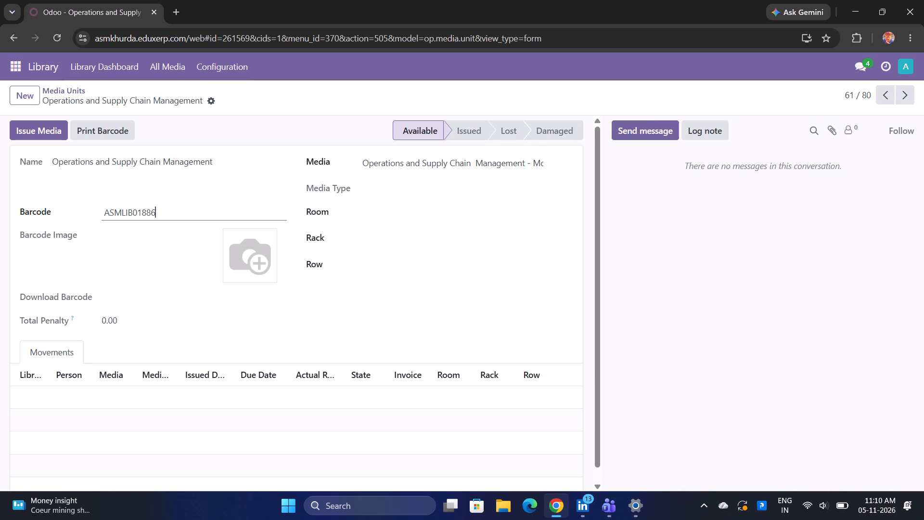
key(BackSpace)
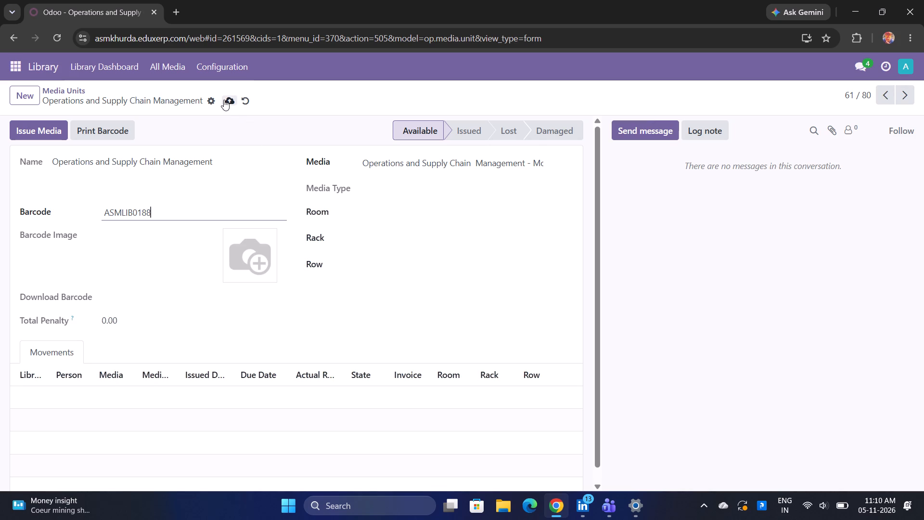
click(224, 100)
click(176, 213)
key(6)
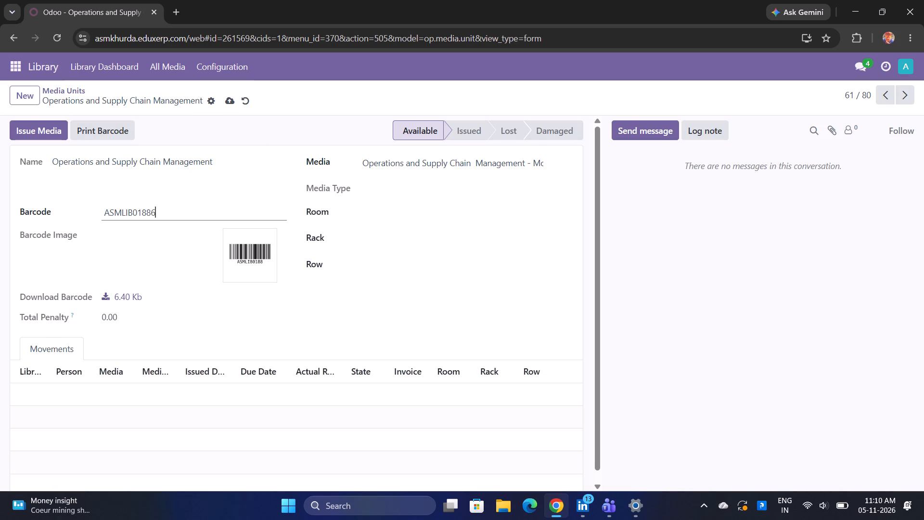
click(228, 100)
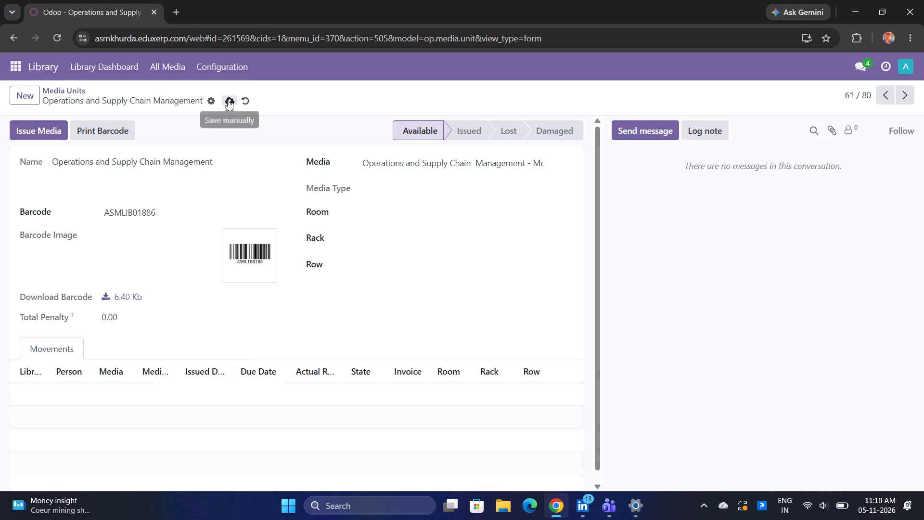
On the next Operations and Supply Chain Management unit, save the barcode as ASMLIB0188, then restore ASMLIB01885 and save.
click(903, 93)
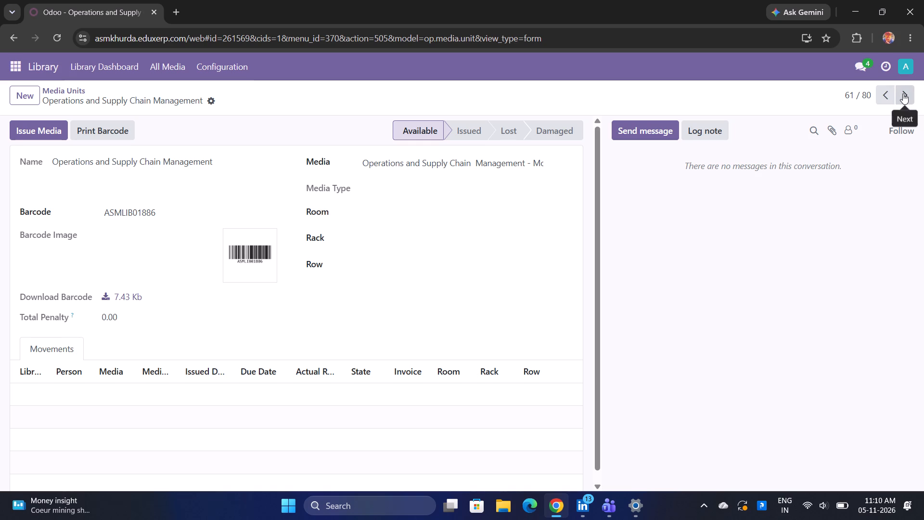
click(207, 205)
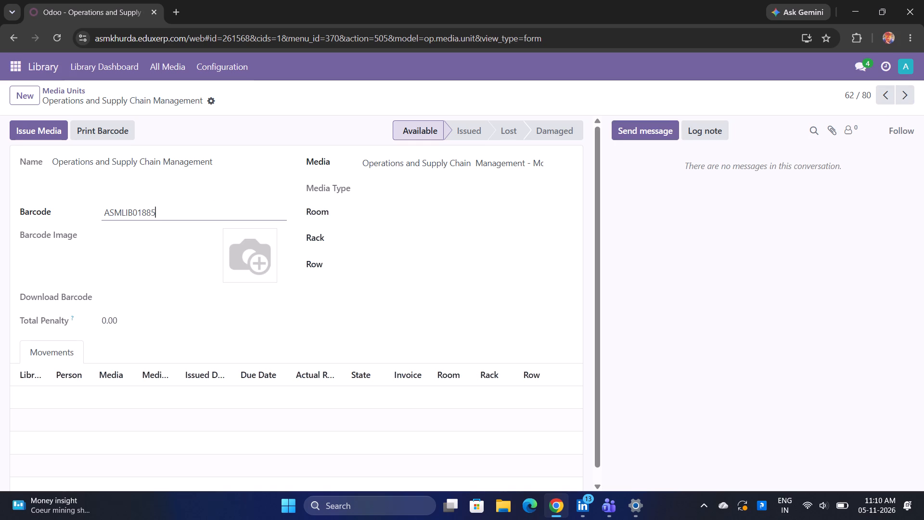
key(BackSpace)
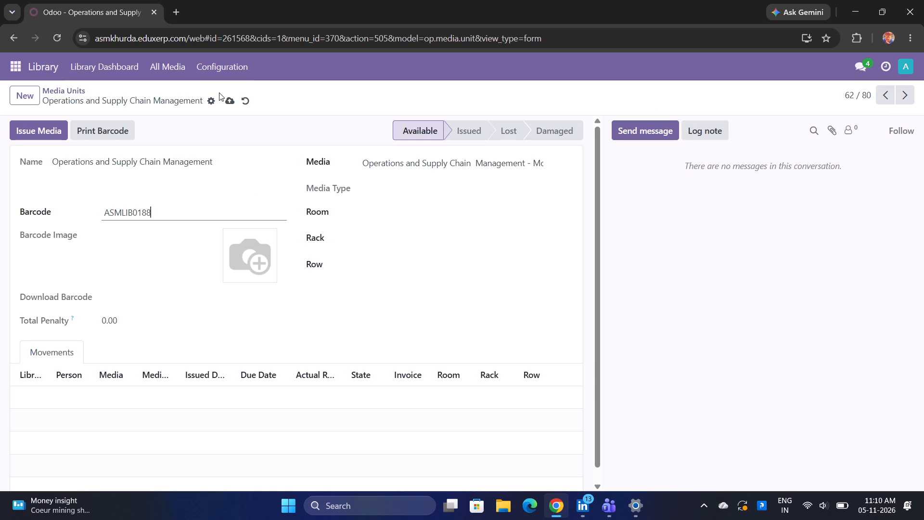
click(226, 97)
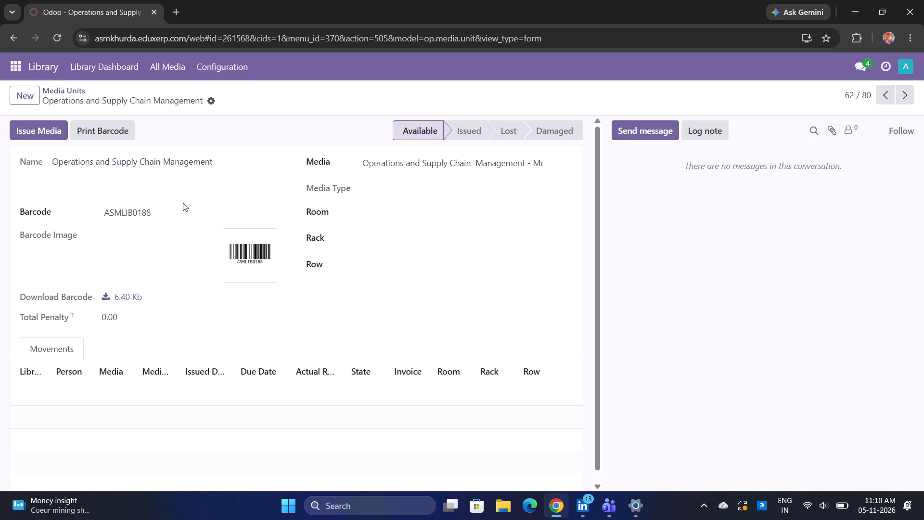
click(183, 203)
click(183, 206)
key(5)
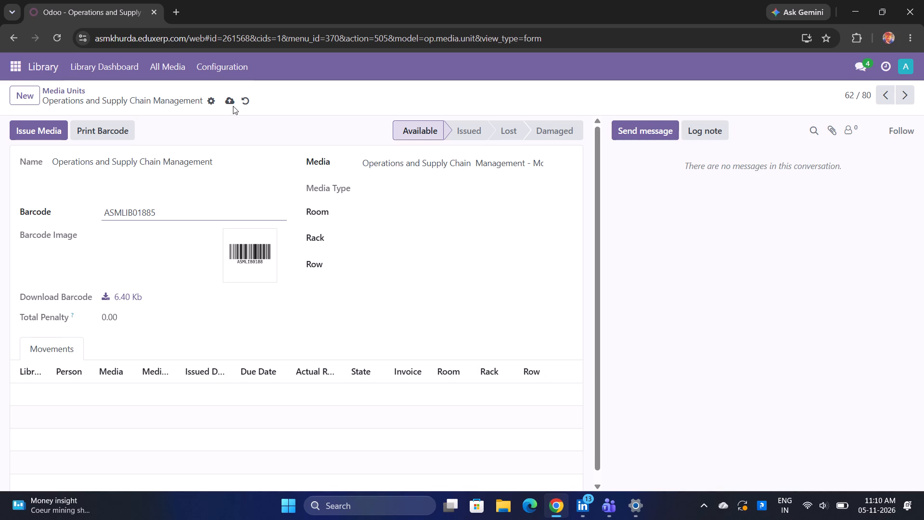
click(228, 98)
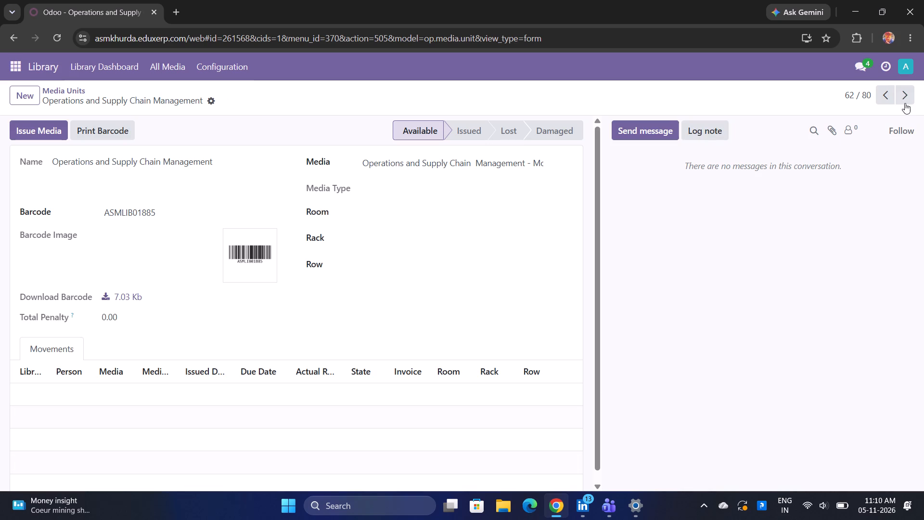
On the next Operations and Supply Chain Management unit, save the barcode as ASMLIB0287, then restore ASMLIB02875 and save.
click(903, 97)
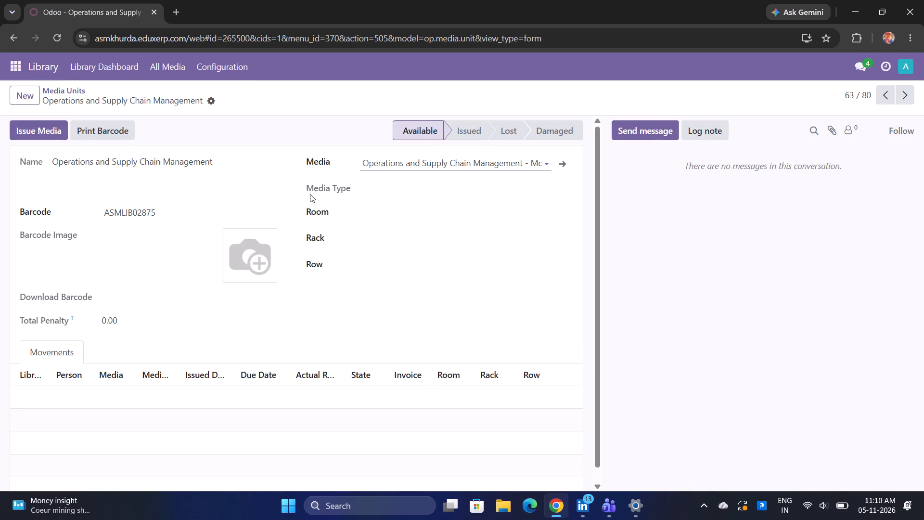
click(225, 217)
key(BackSpace)
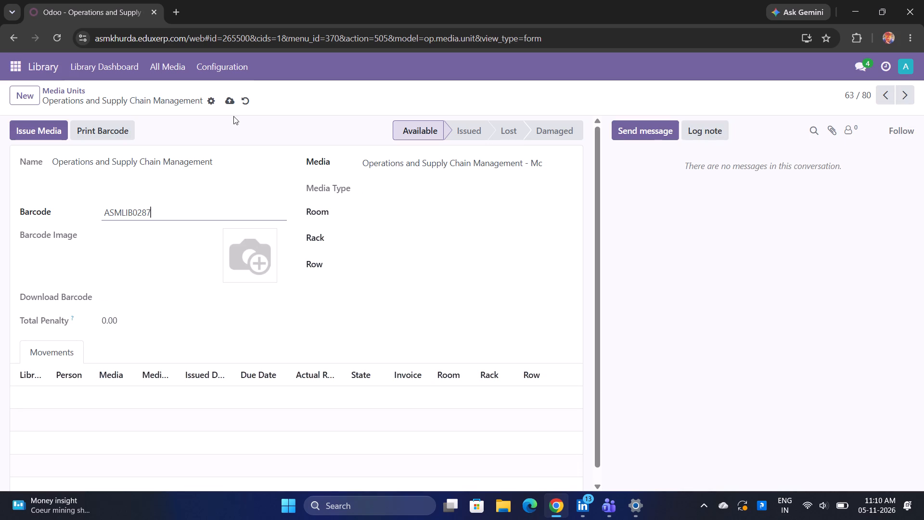
double_click(228, 96)
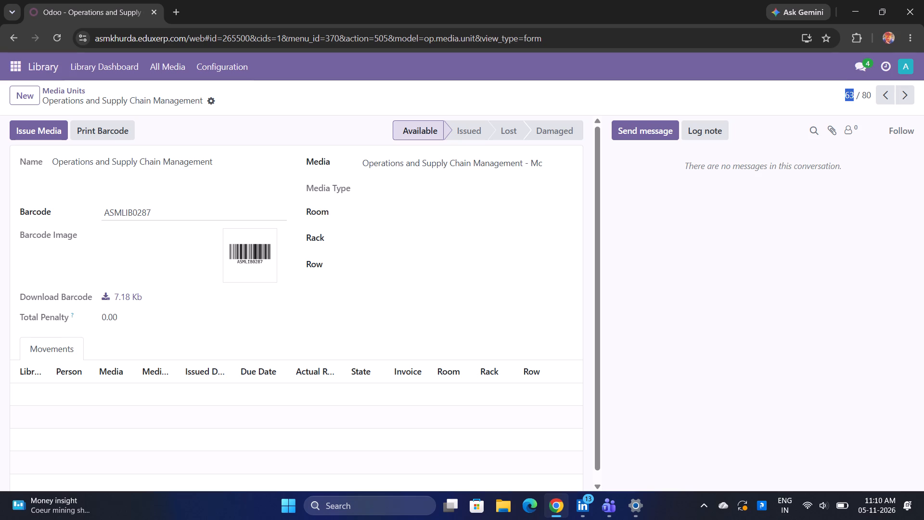
click(208, 208)
key(5)
click(231, 101)
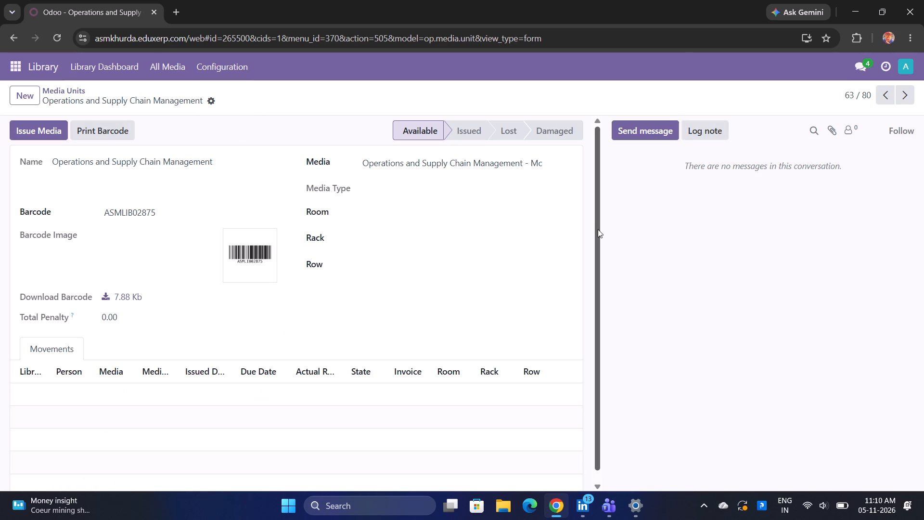
On the next Operations and Supply Chain Management unit, save the barcode as ASMLIB0288, then restore ASMLIB02880 and save.
click(905, 95)
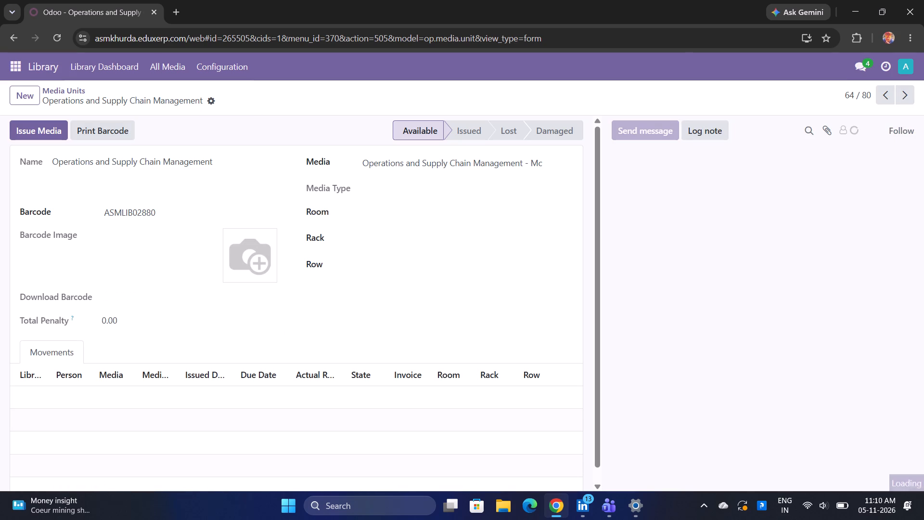
click(267, 208)
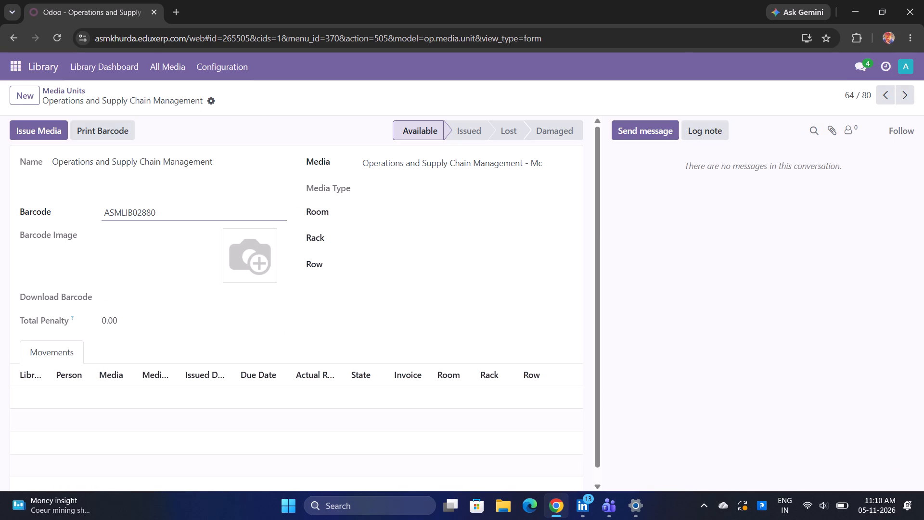
key(BackSpace)
click(225, 96)
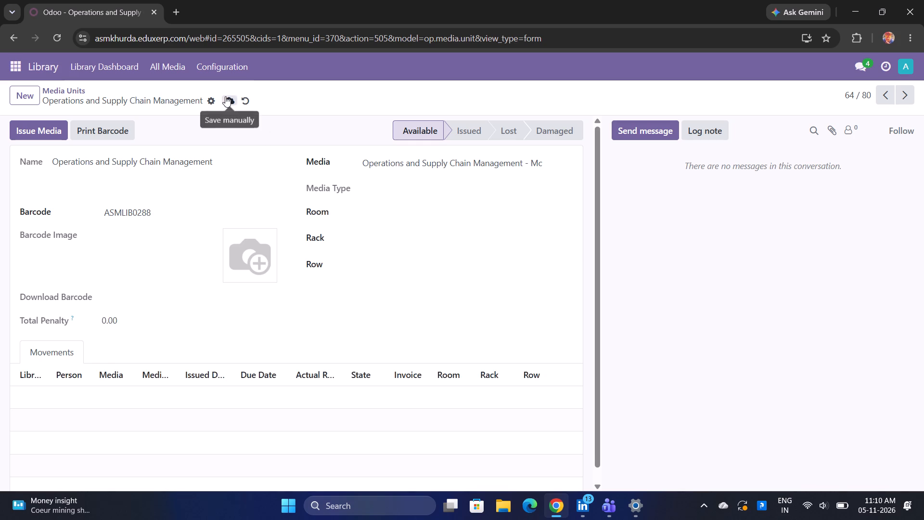
click(190, 210)
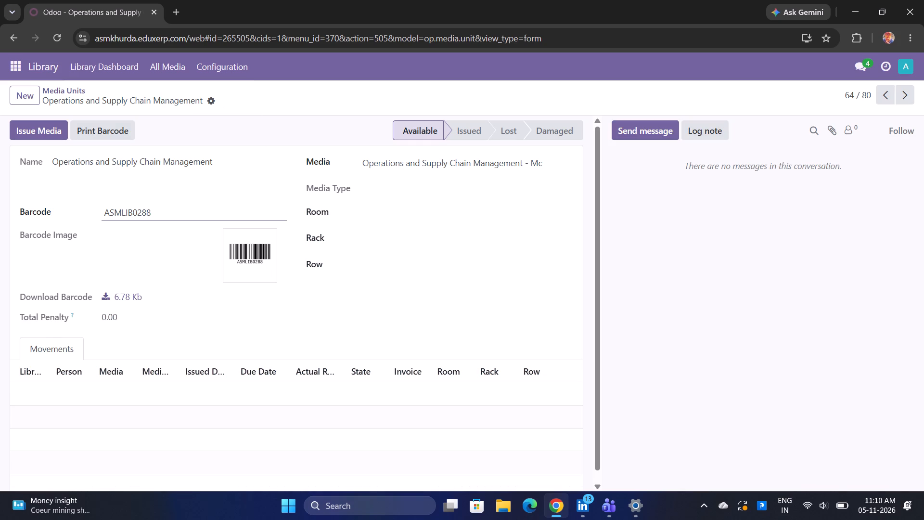
key(0)
click(225, 99)
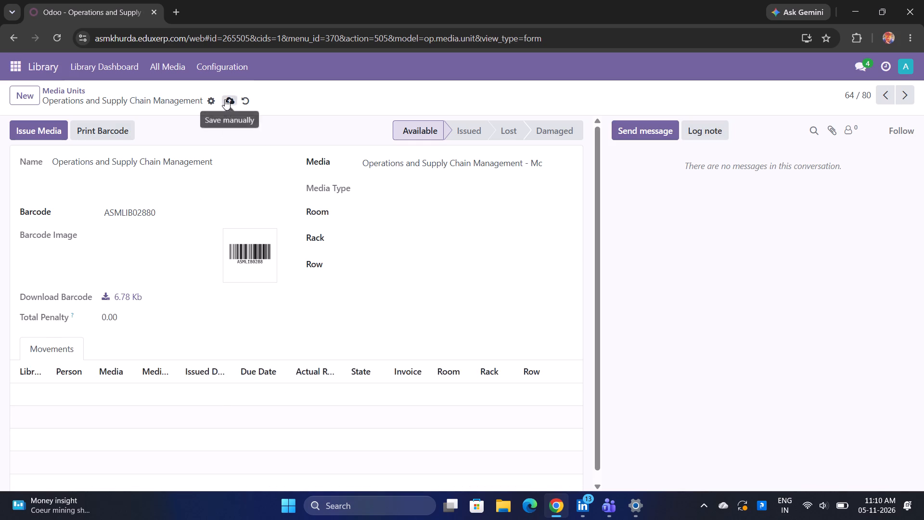
On the next Operations and Supply Chain Management unit, save the barcode as ASMLIB0287, then restore ASMLIB02879 and save.
click(906, 94)
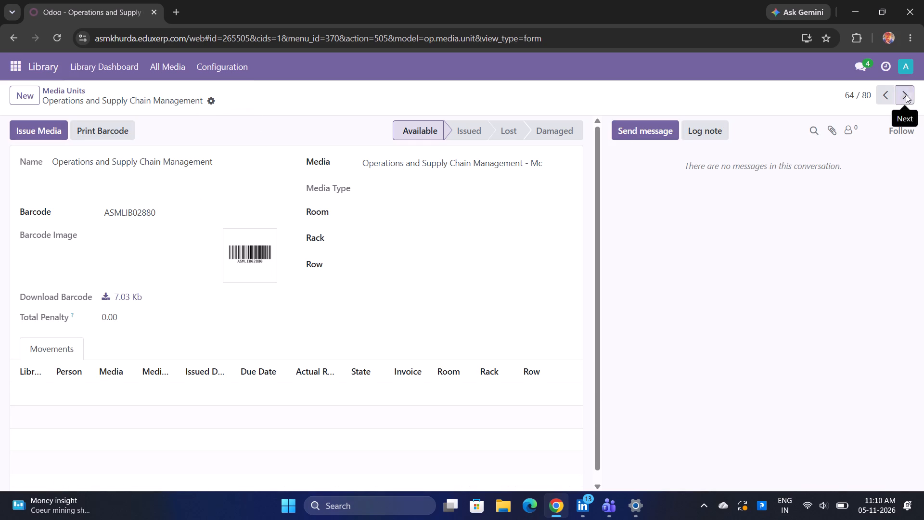
click(196, 218)
key(BackSpace)
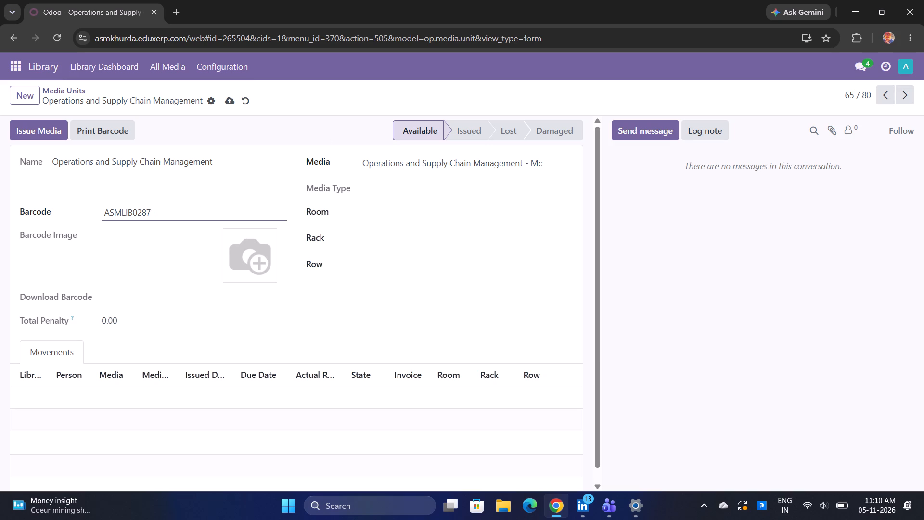
click(230, 95)
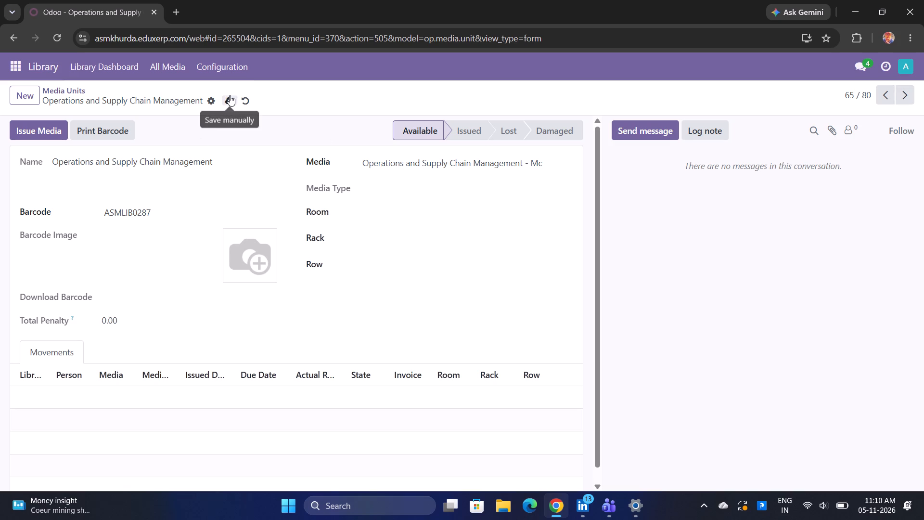
click(188, 215)
key(9)
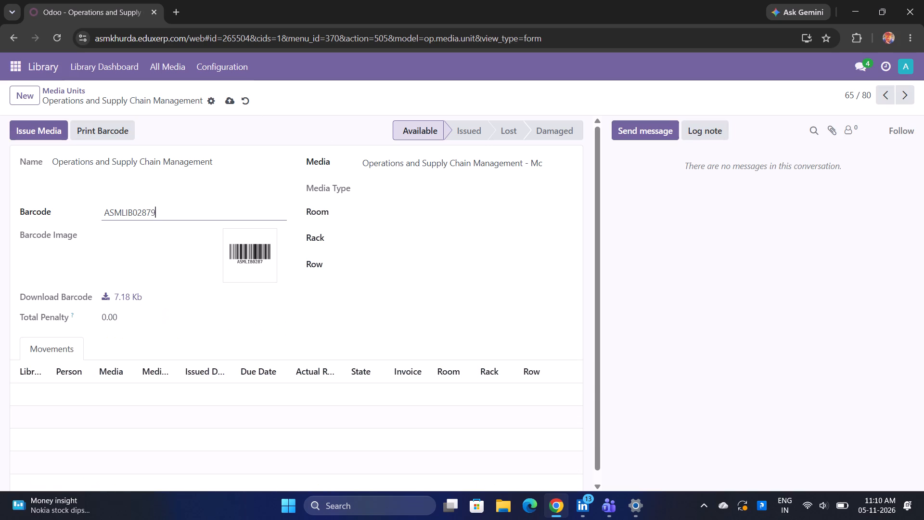
click(227, 97)
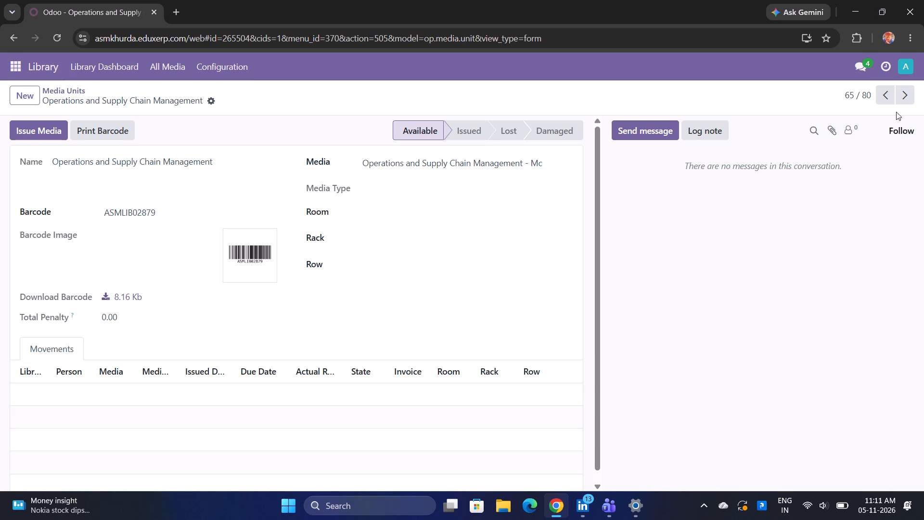
On the next Operations and Supply Chain Management unit, save the barcode as ASMLIB0287, then restore ASMLIB02878 and save.
click(902, 91)
click(218, 220)
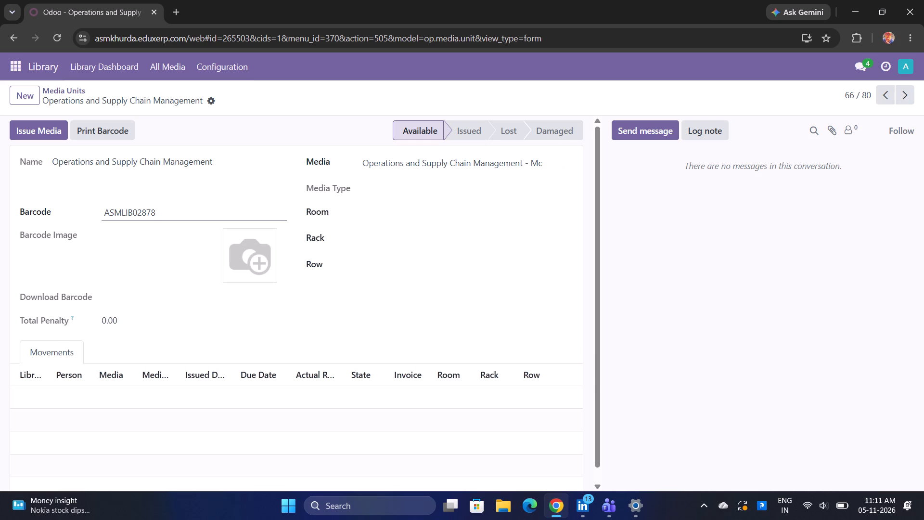
key(BackSpace)
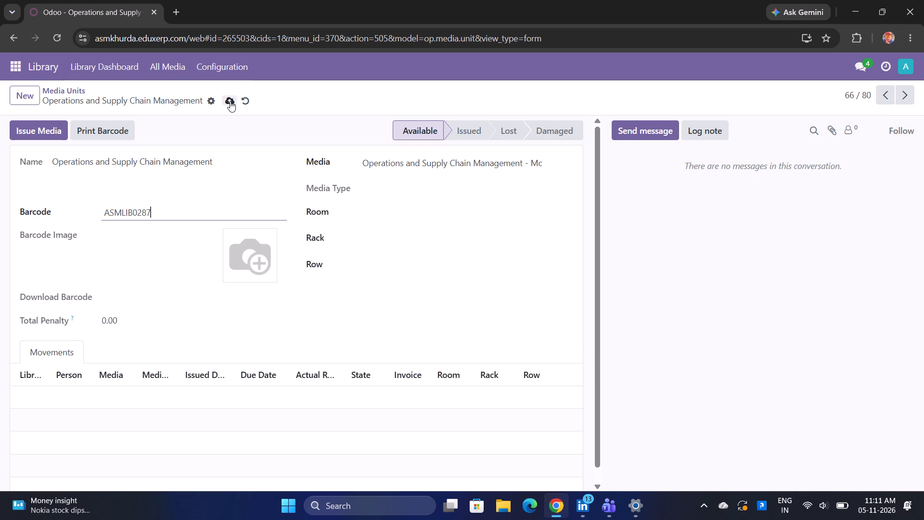
click(230, 101)
click(182, 215)
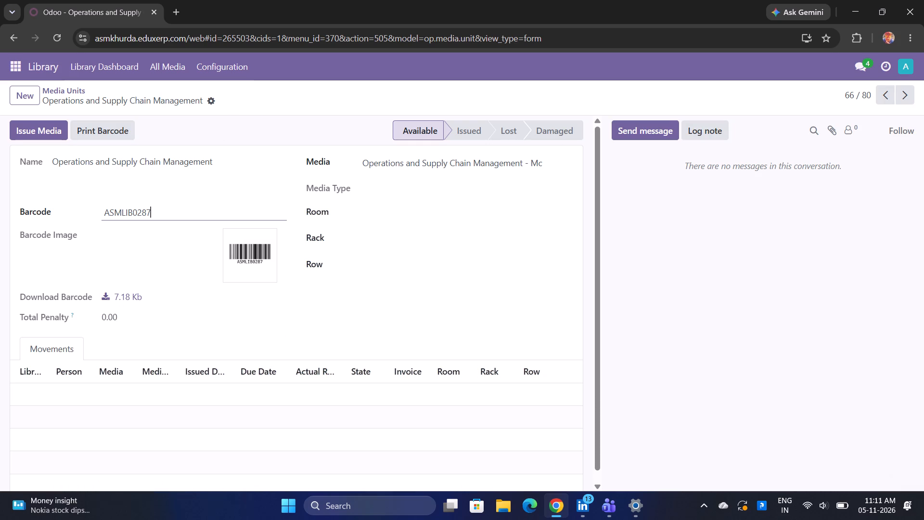
key(8)
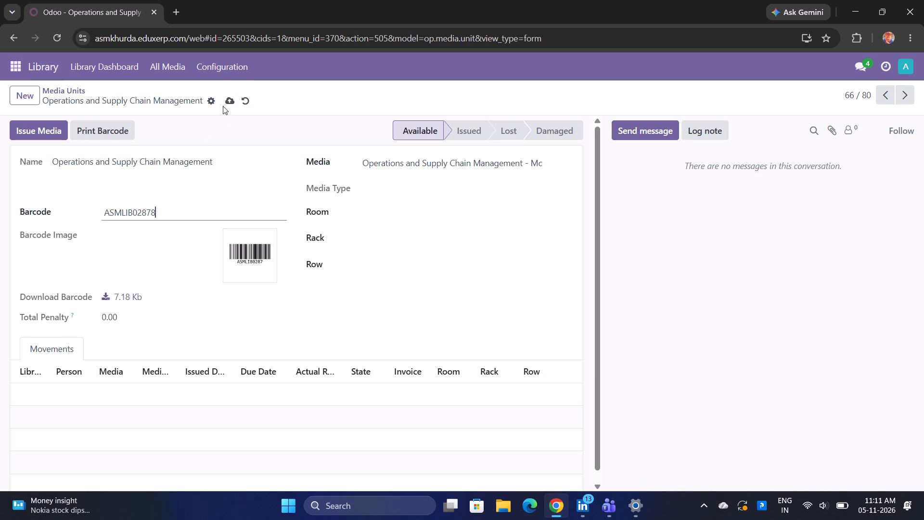
click(226, 100)
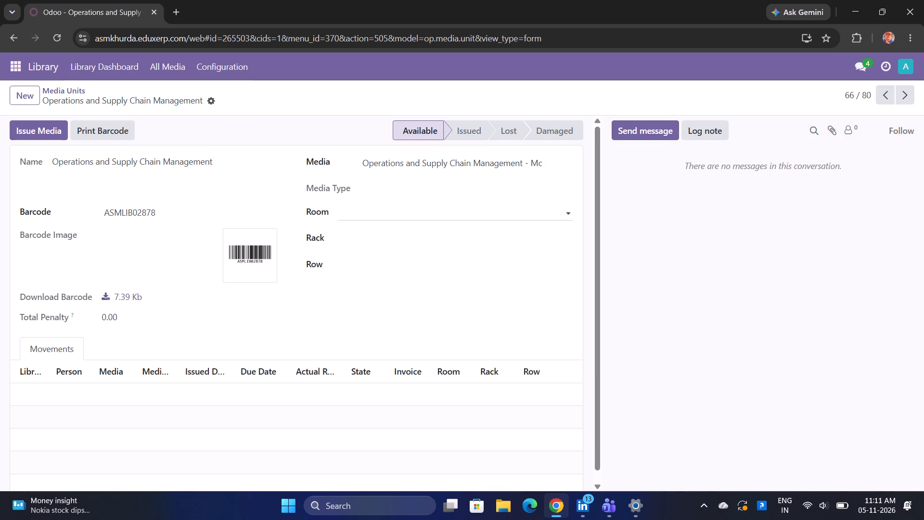
On the next Operations and Supply Chain Management unit, save the barcode as ASMLIB0287, then restore ASMLIB02874 and save.
click(906, 94)
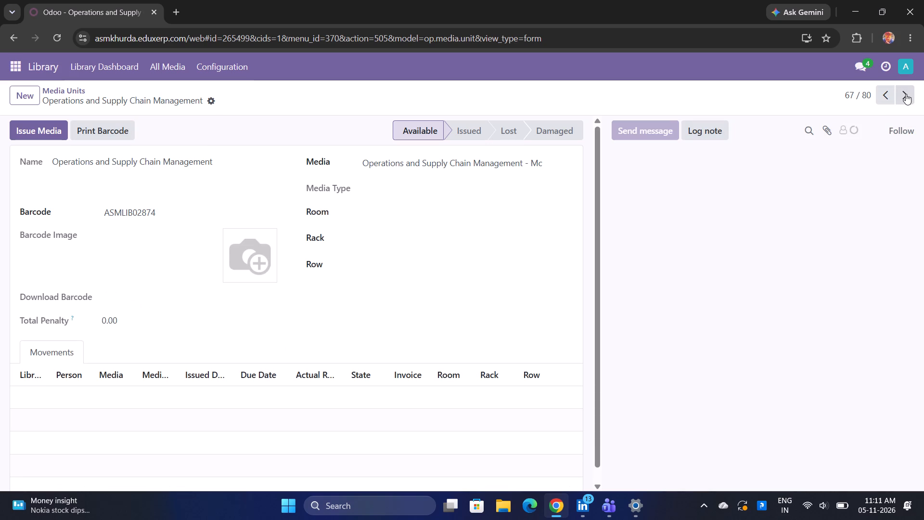
click(272, 214)
key(BackSpace)
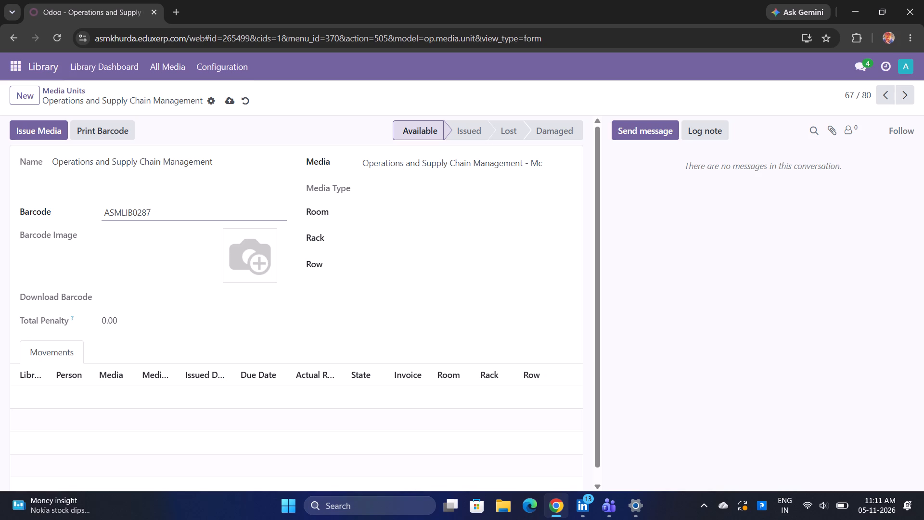
click(229, 100)
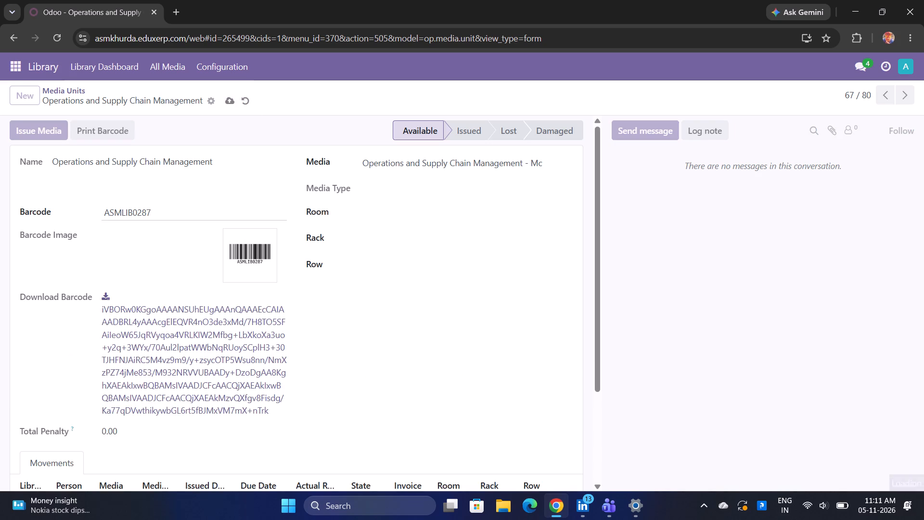
click(194, 209)
key(4)
click(228, 99)
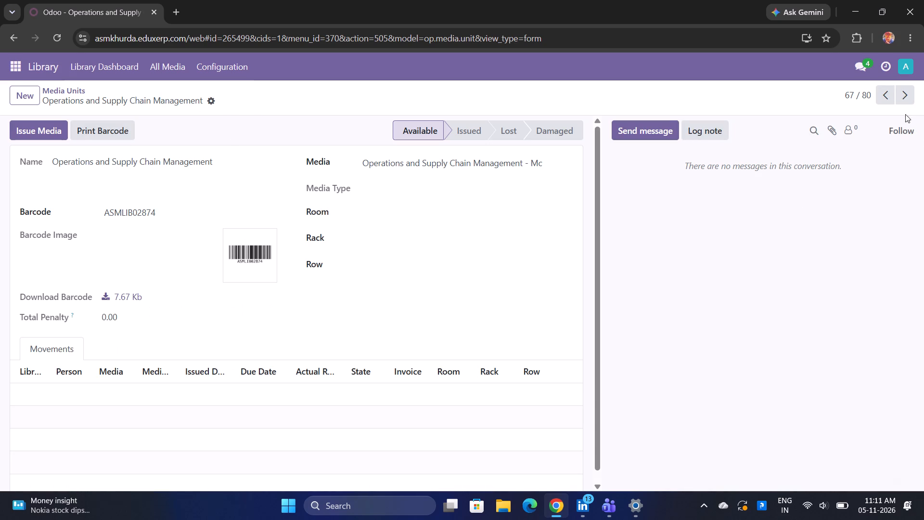
On the next Operations and Supply Chain Management unit, save the barcode as ASMLIB0287, then restore ASMLIB02877 and save.
click(904, 94)
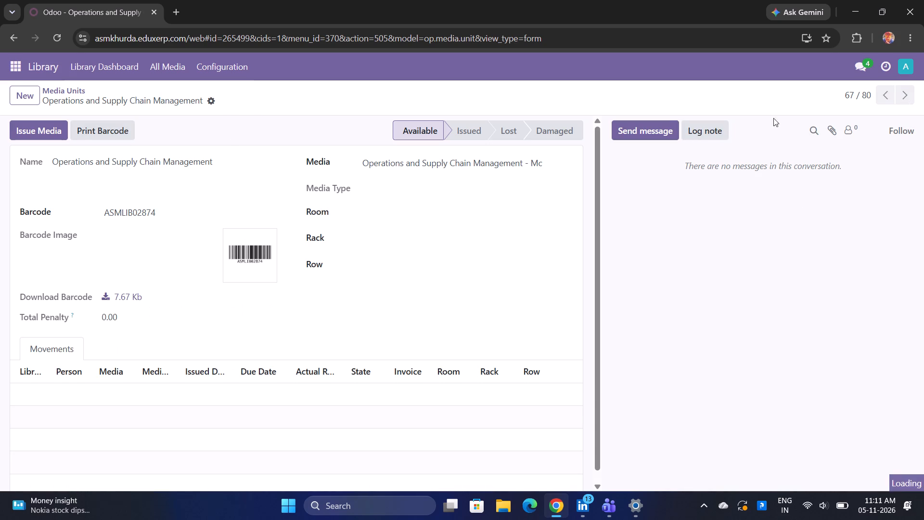
click(218, 218)
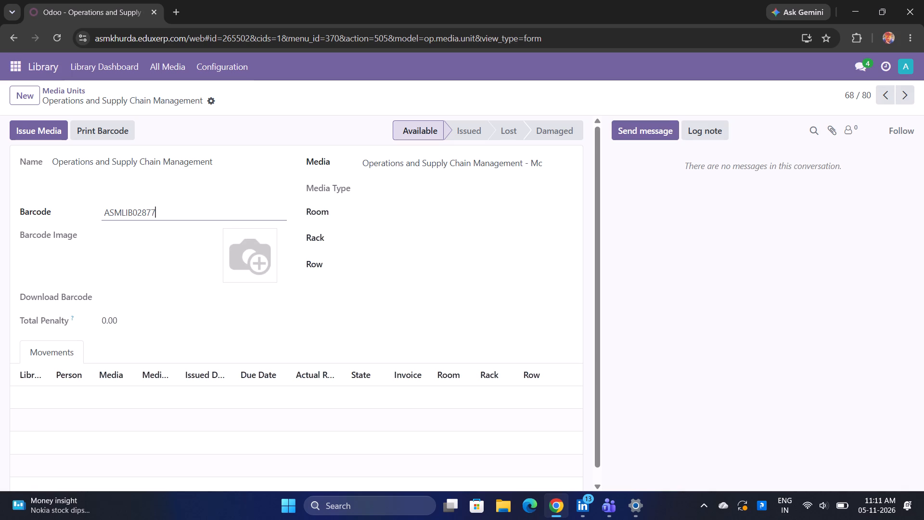
key(BackSpace)
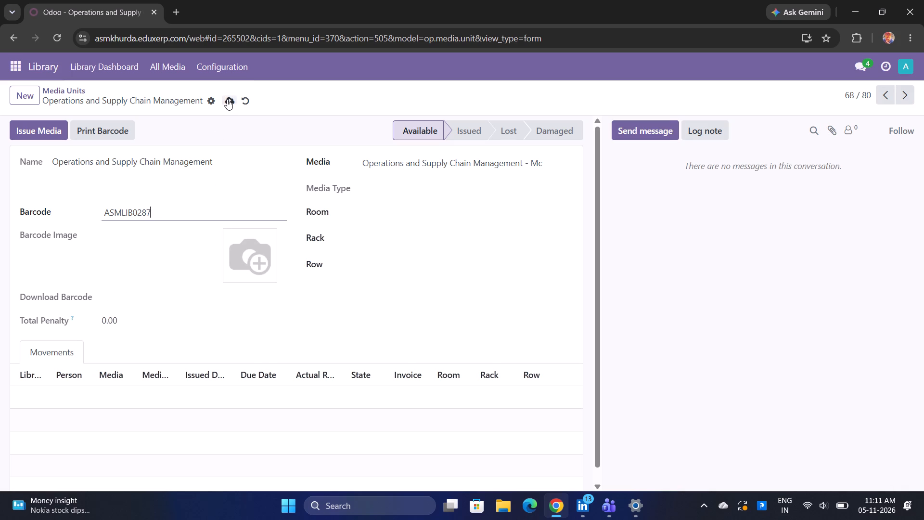
click(227, 99)
click(184, 206)
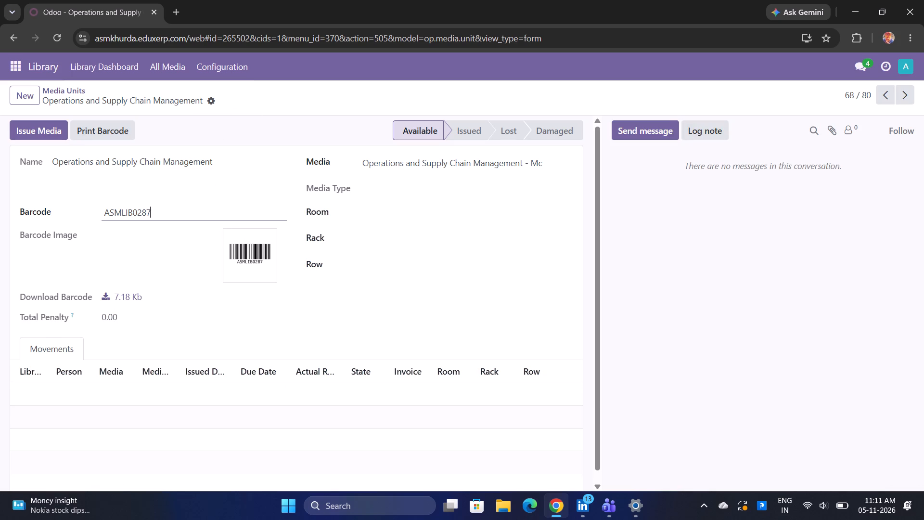
key(7)
click(223, 101)
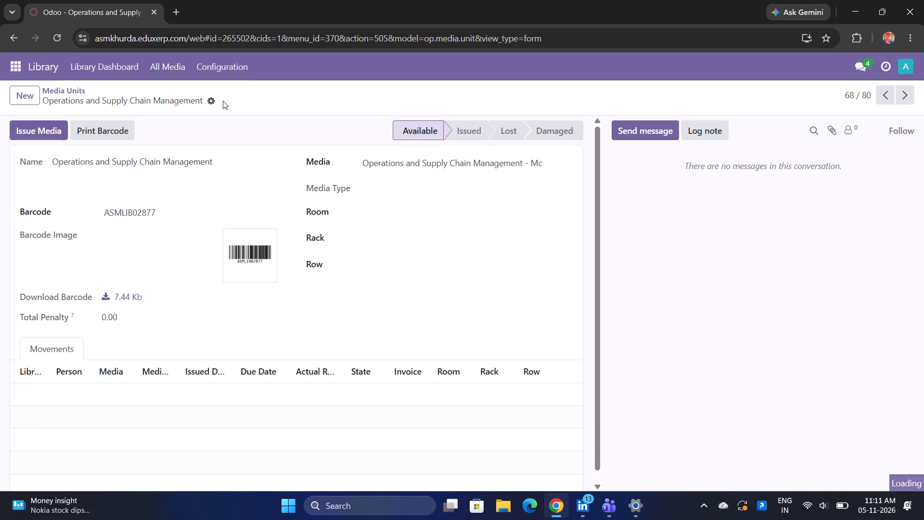
On the next Operations and Supply Chain Management unit, save the barcode as ASMLIB0287, then restore ASMLIB02876 and save.
click(903, 94)
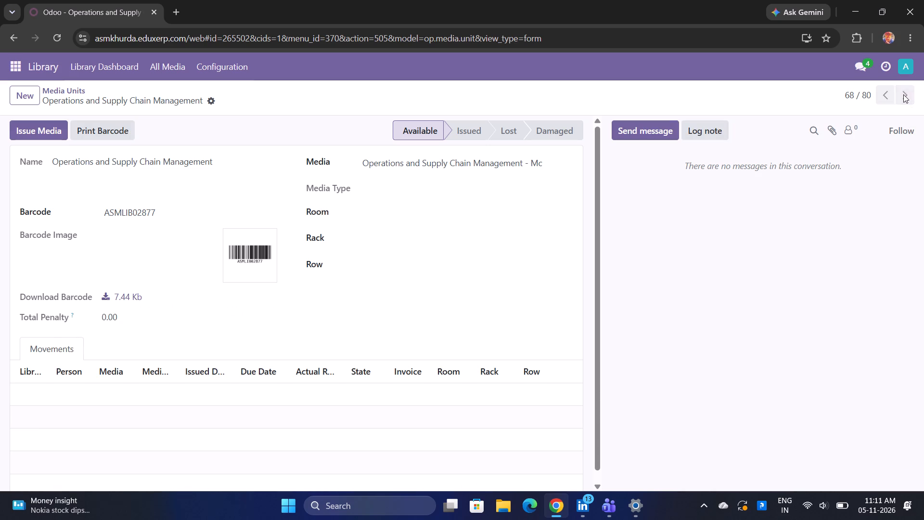
click(211, 217)
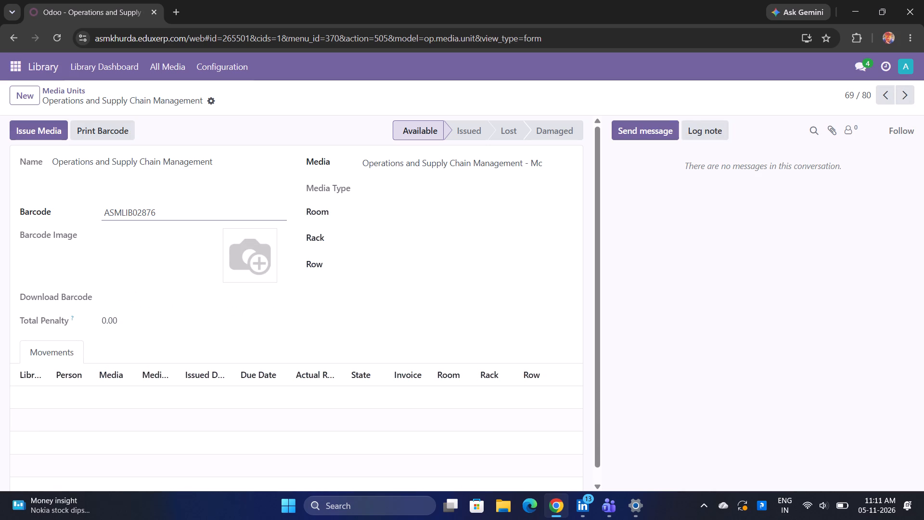
key(BackSpace)
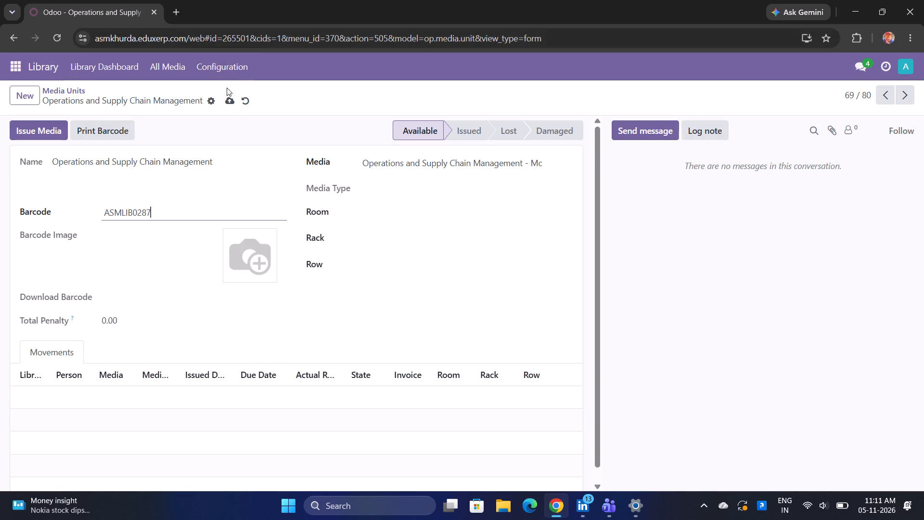
click(228, 98)
click(213, 204)
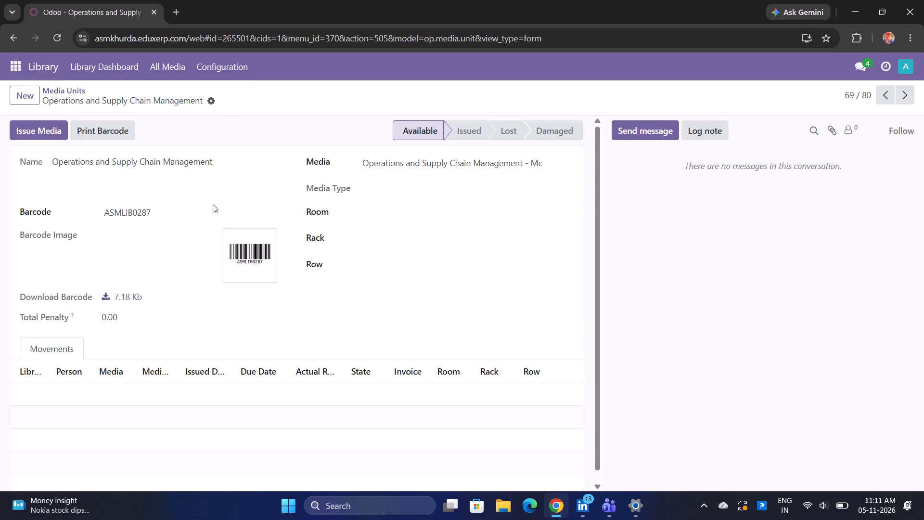
click(212, 208)
key(6)
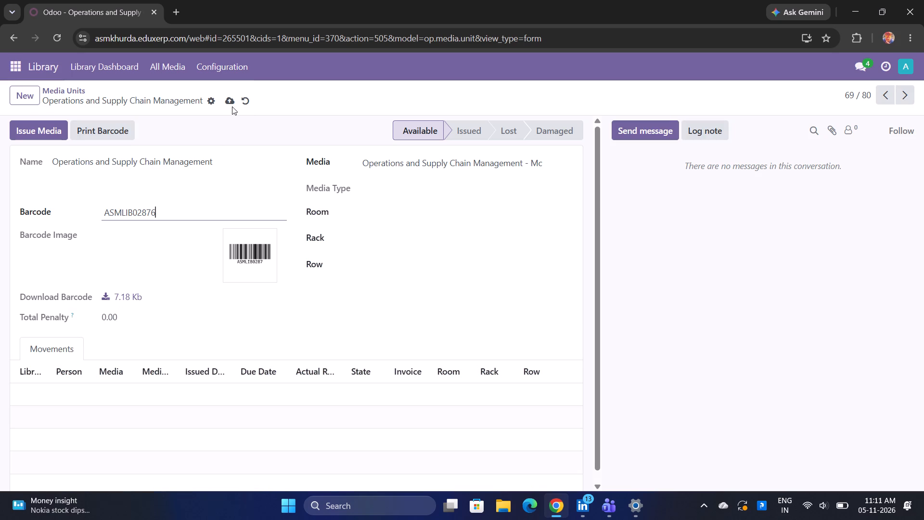
click(229, 99)
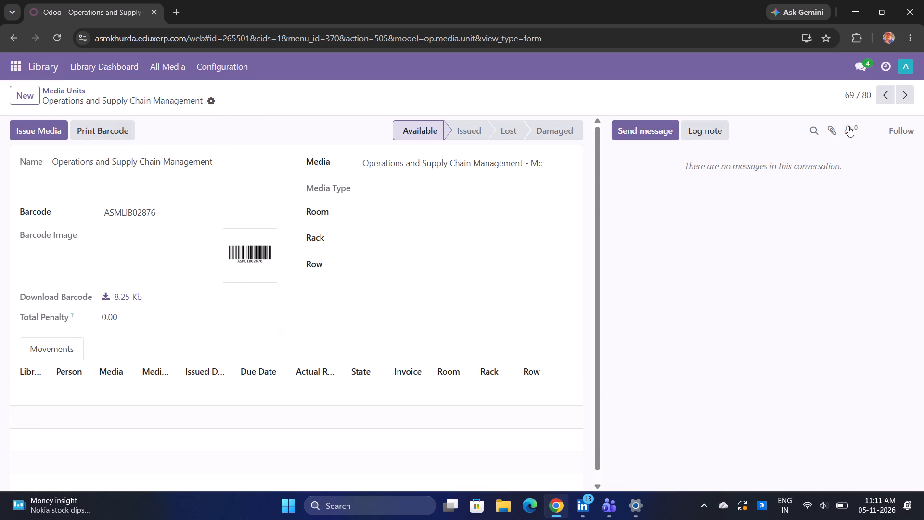
On the Operations and Supply Management - TMH - 12th unit, save the barcode as ASMLIB0081, then restore ASMLIB00818 and save.
click(902, 96)
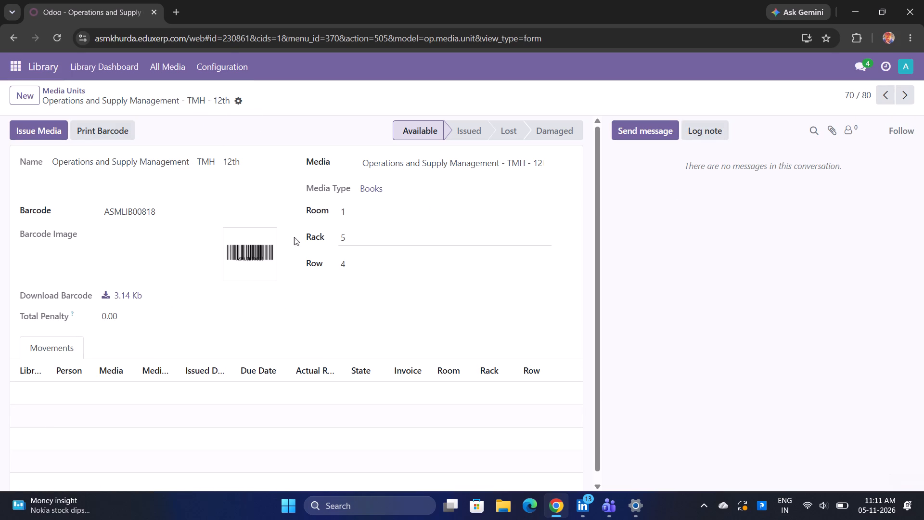
click(244, 211)
key(BackSpace)
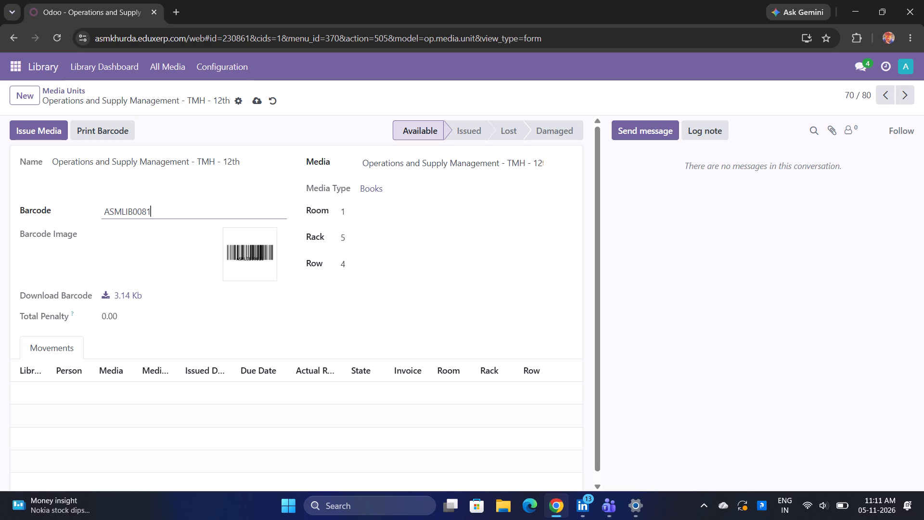
click(256, 99)
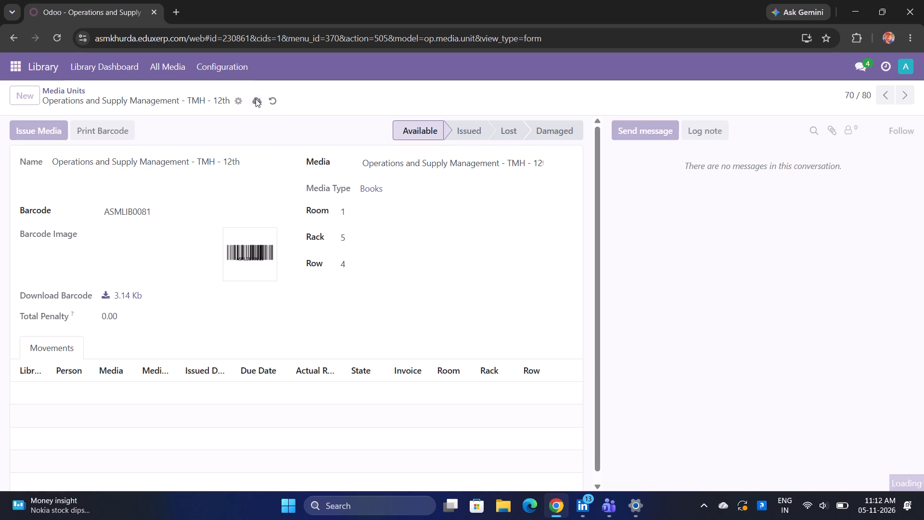
click(200, 208)
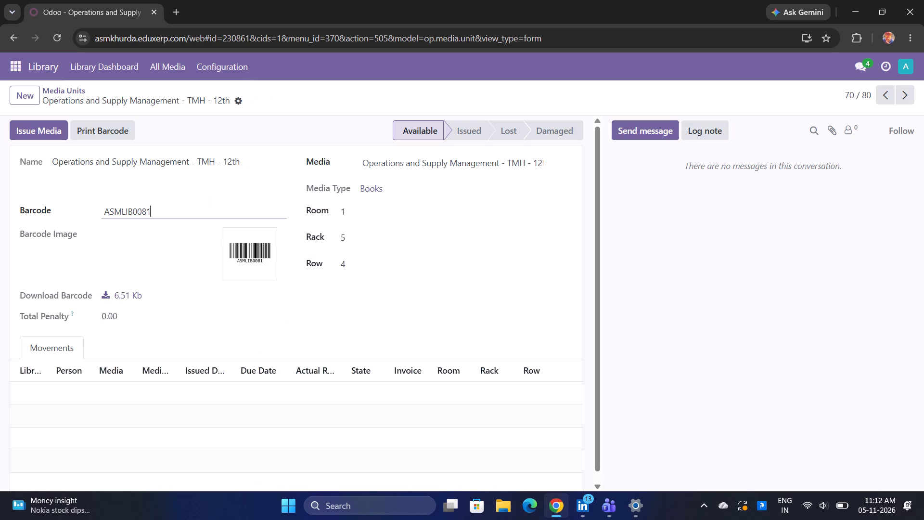
key(8)
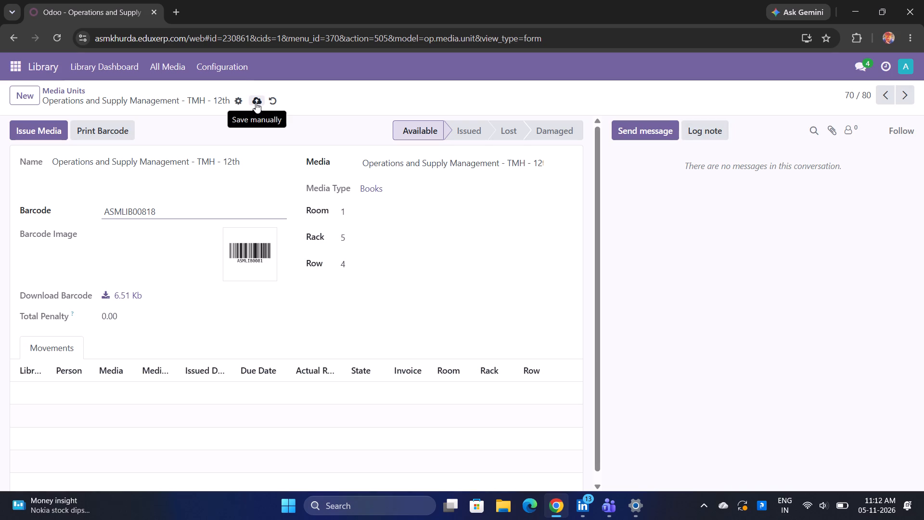
click(256, 103)
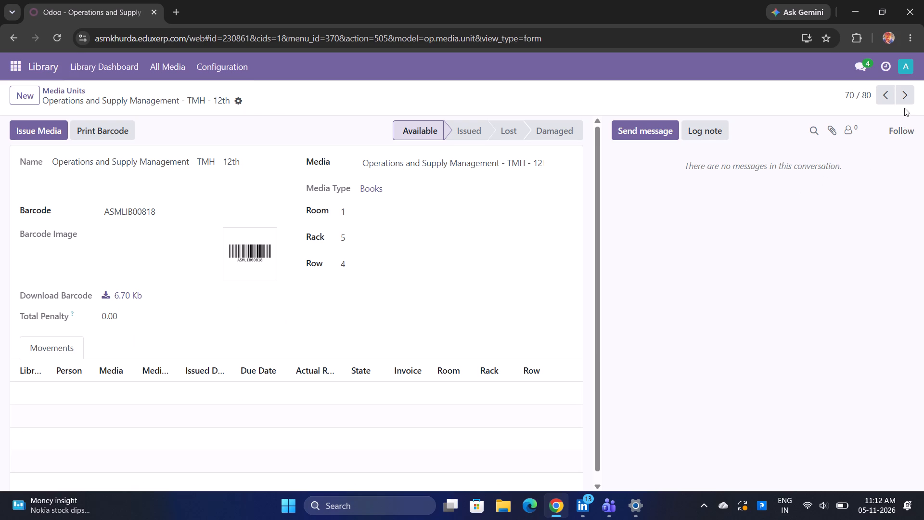
On the Option Stretegies - TMH - 1st unit, save the barcode as ASMLIB0114, then restore ASMLIB01141 and save.
click(905, 93)
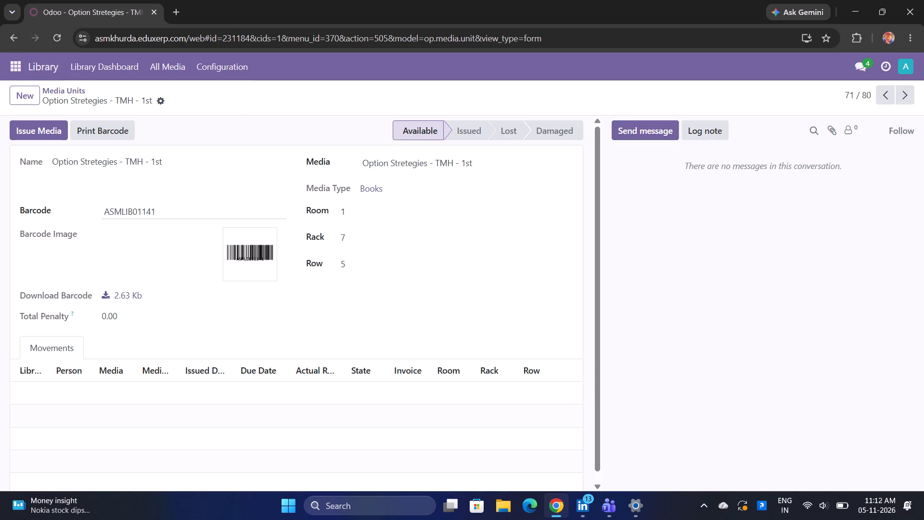
click(264, 210)
key(BackSpace)
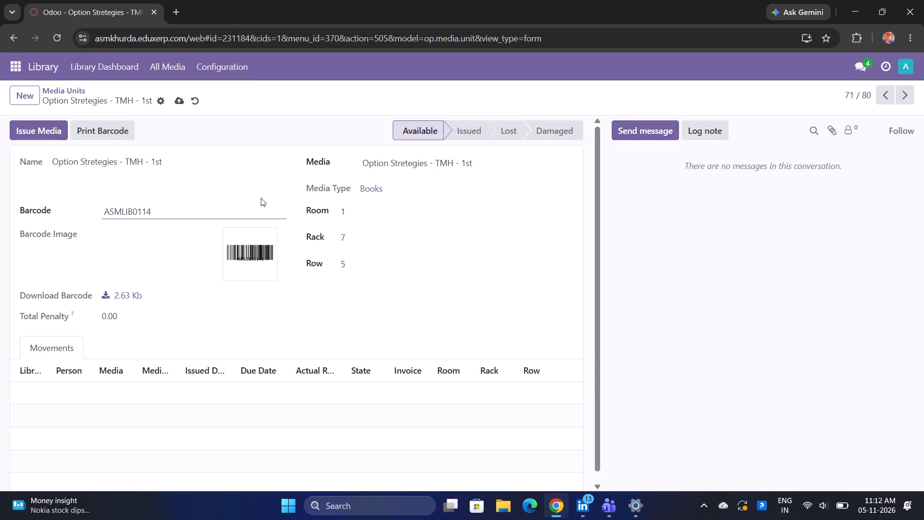
click(176, 101)
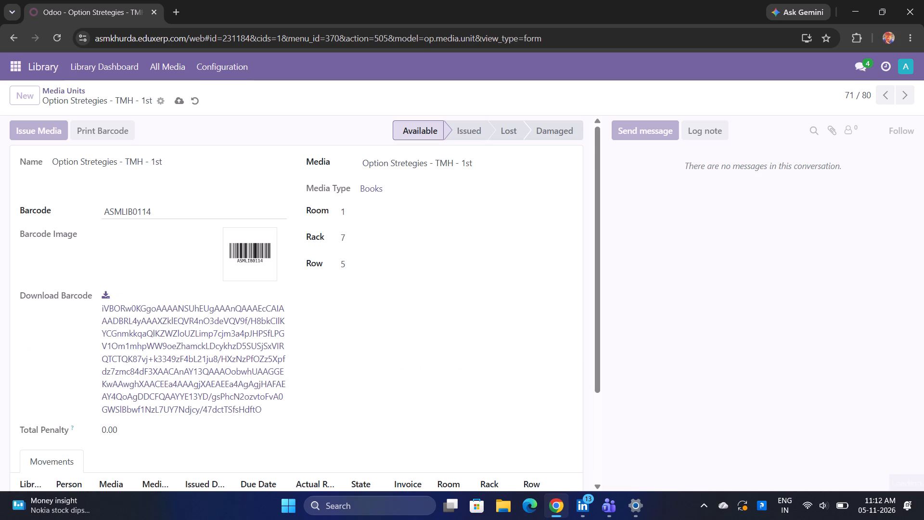
click(162, 213)
key(1)
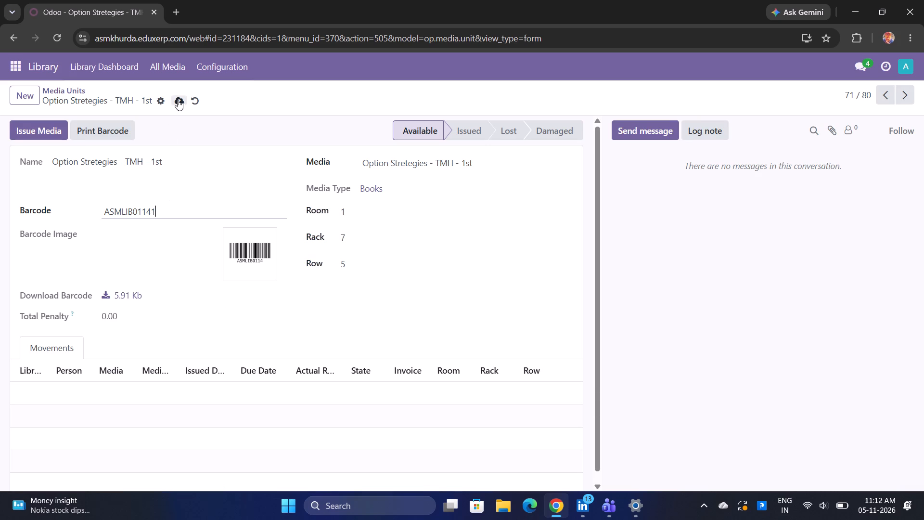
click(175, 101)
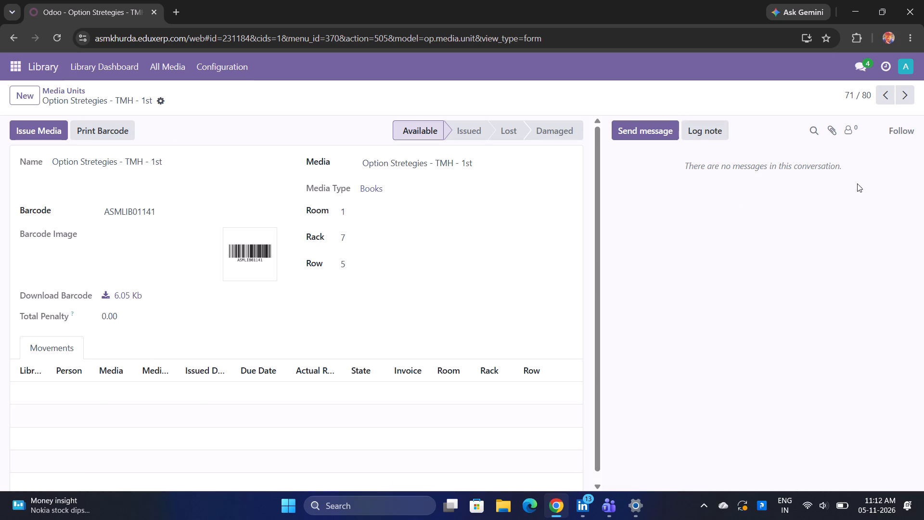
On the next unit, Organisation & Management - TMH - 1st, save the barcode as ASMLIB0112, then restore ASMLIB01126 and save.
click(904, 90)
click(194, 202)
click(194, 210)
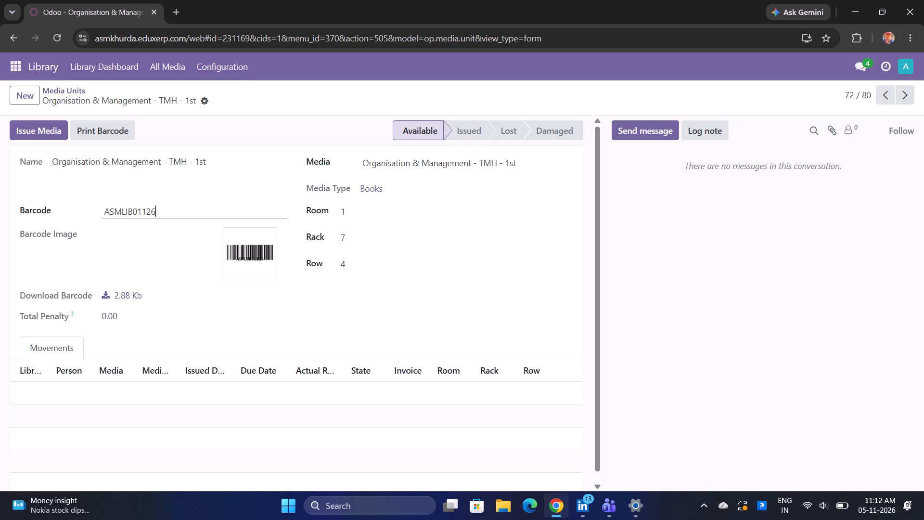
key(BackSpace)
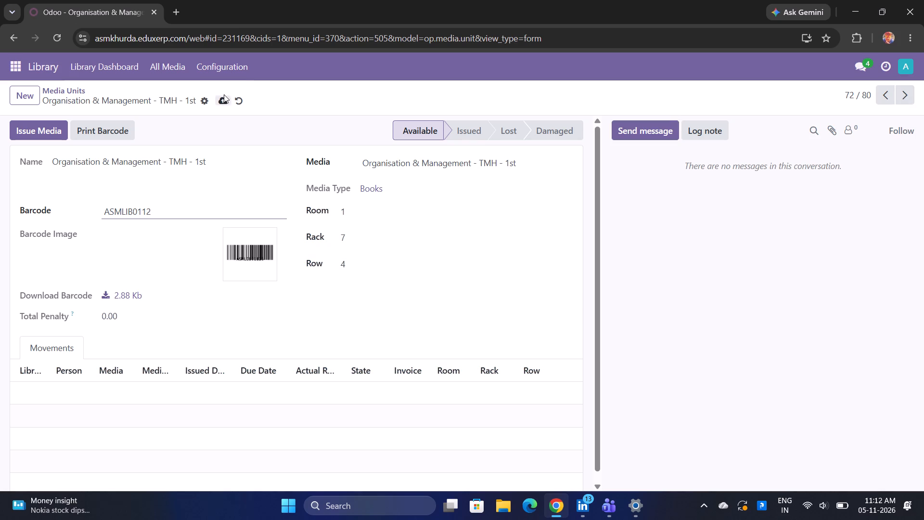
click(222, 98)
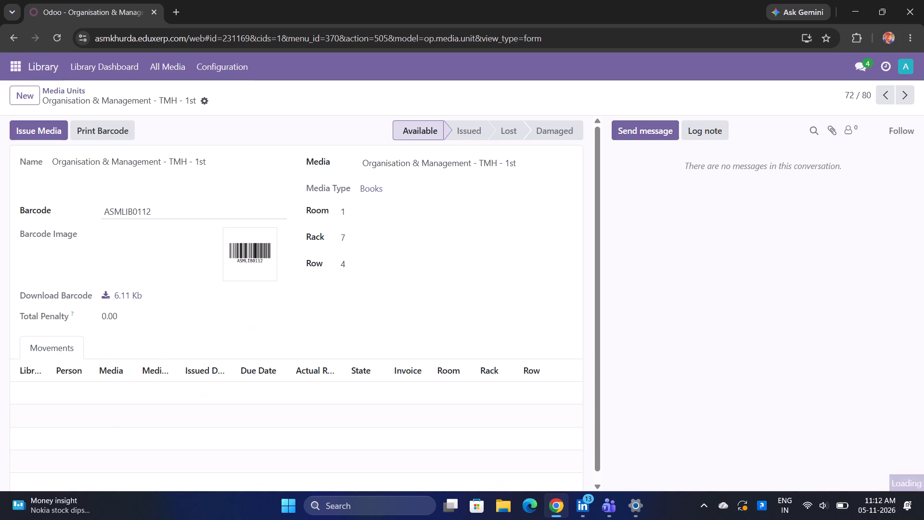
double_click(185, 213)
click(185, 213)
click(185, 213)
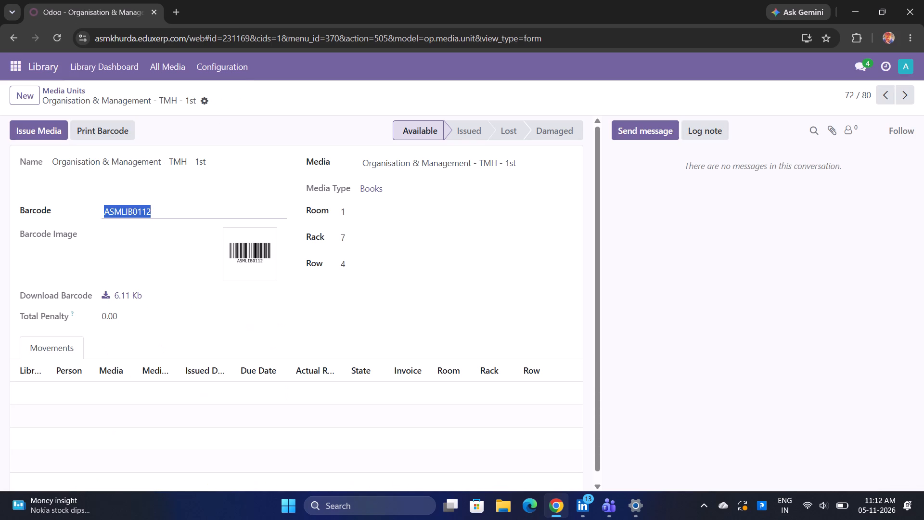
key(6)
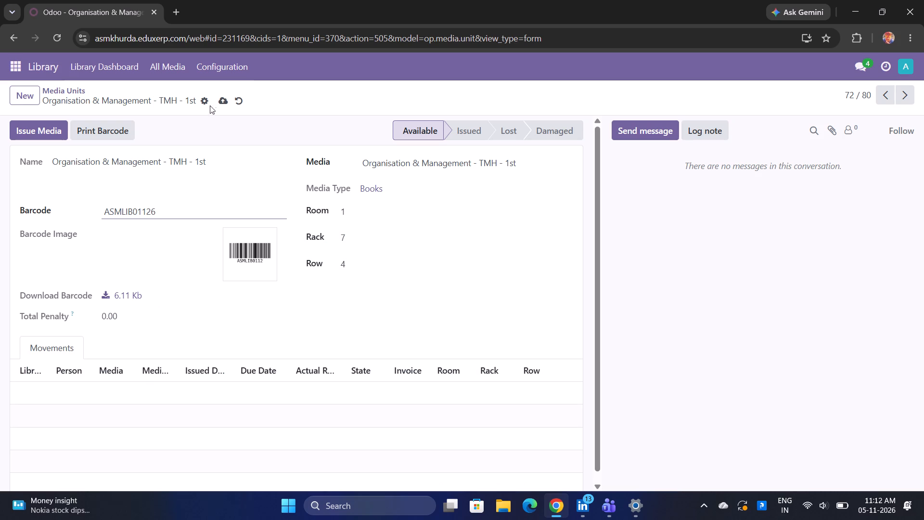
click(219, 100)
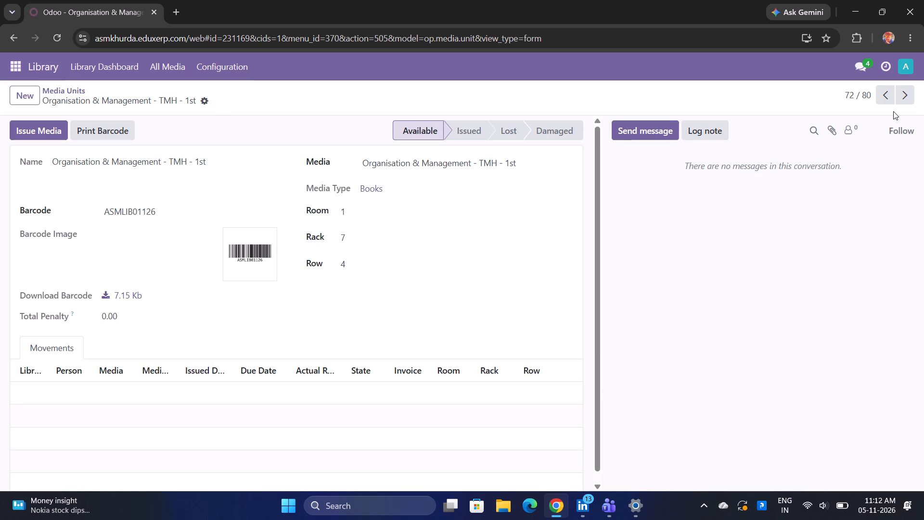
Move on to the next Organisation & Management - TMH - 1st media unit.
click(905, 95)
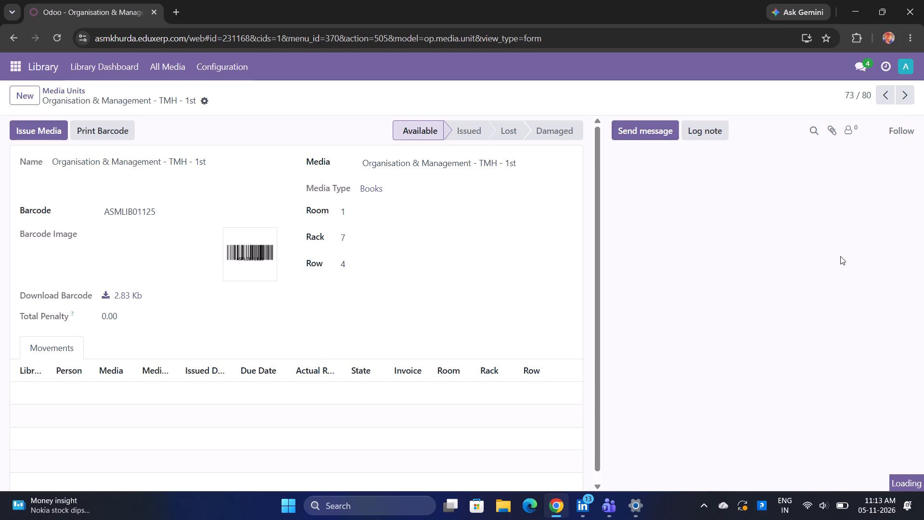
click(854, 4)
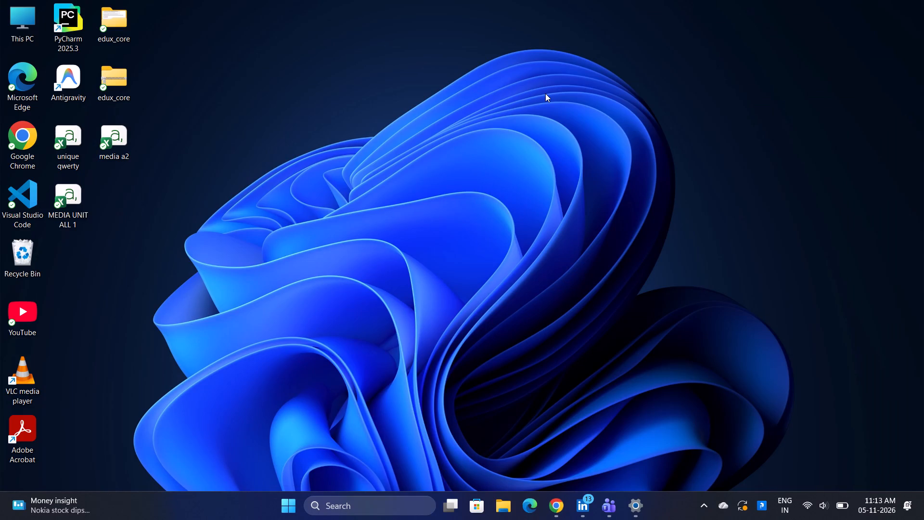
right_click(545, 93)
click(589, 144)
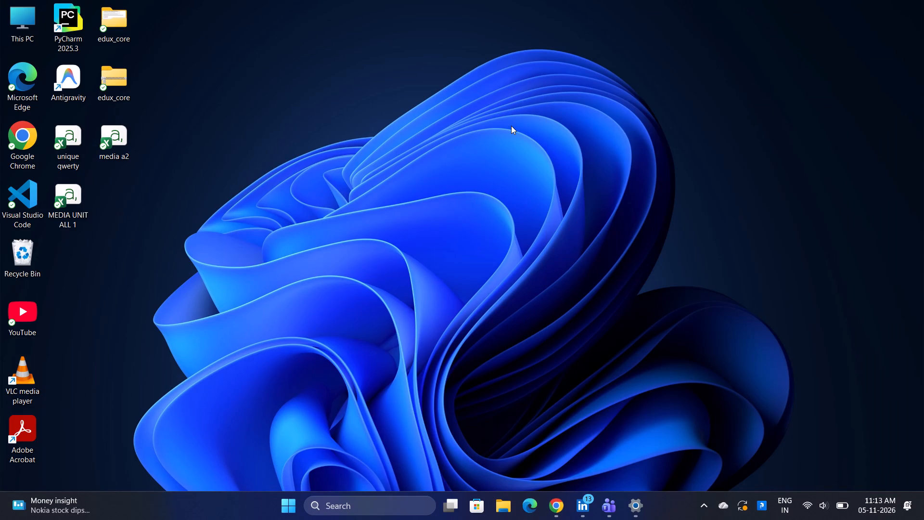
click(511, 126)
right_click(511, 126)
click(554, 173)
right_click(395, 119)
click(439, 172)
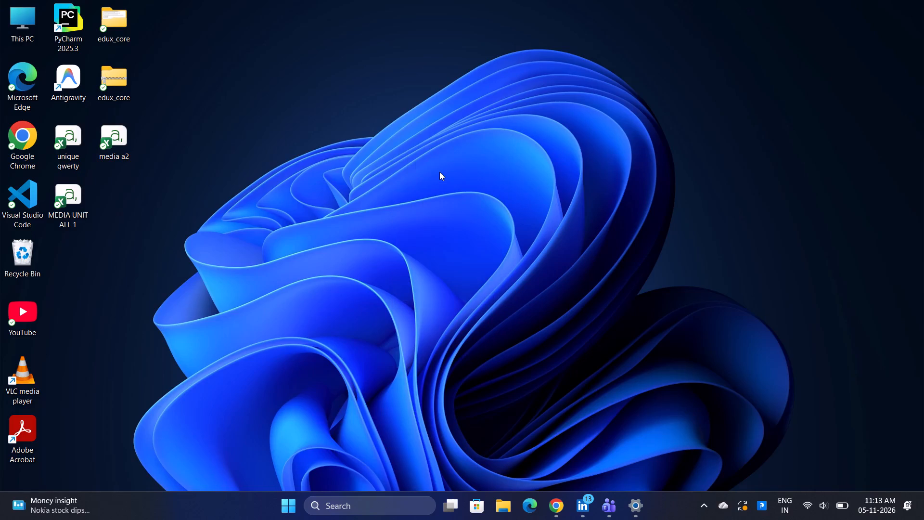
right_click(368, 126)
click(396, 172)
Switch to Settings and check the driver update's status in Windows Update.
click(629, 505)
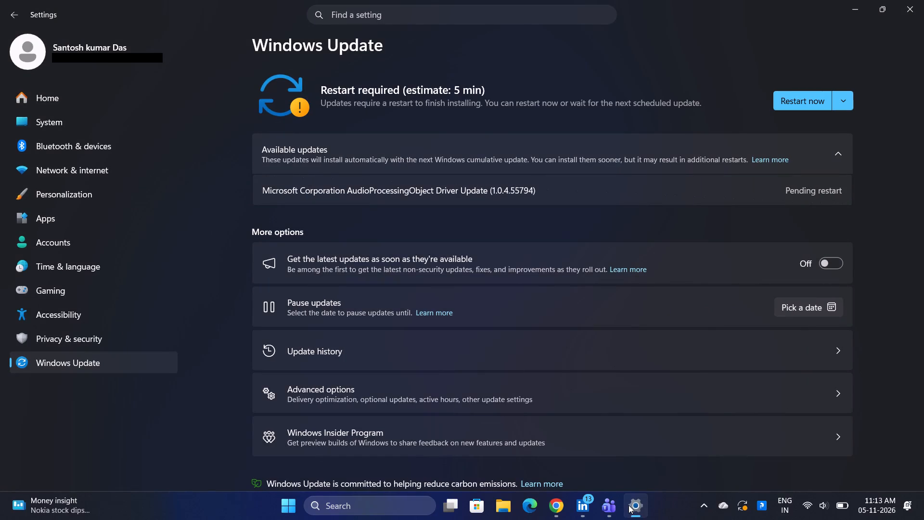
click(853, 19)
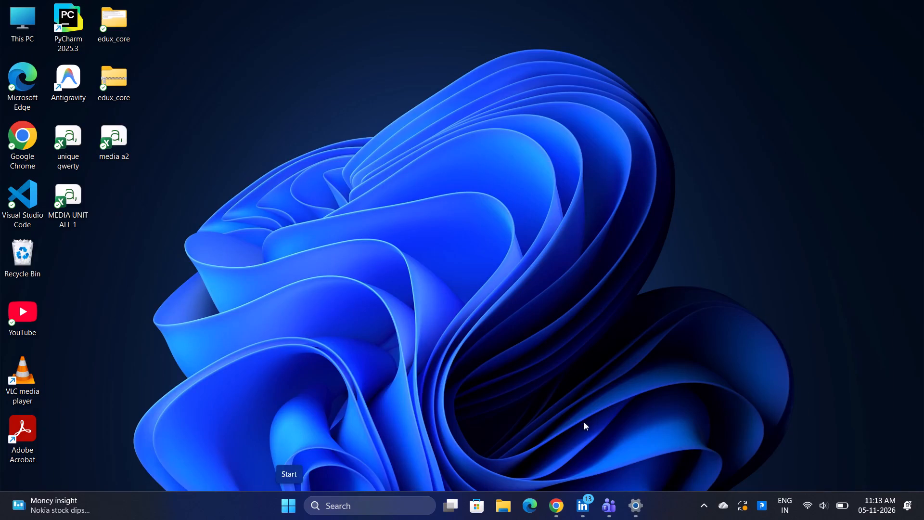
Back in Chrome, save the Organisation & Management unit's barcode as ASMLIB0112, then restore ASMLIB01125 and save.
click(550, 511)
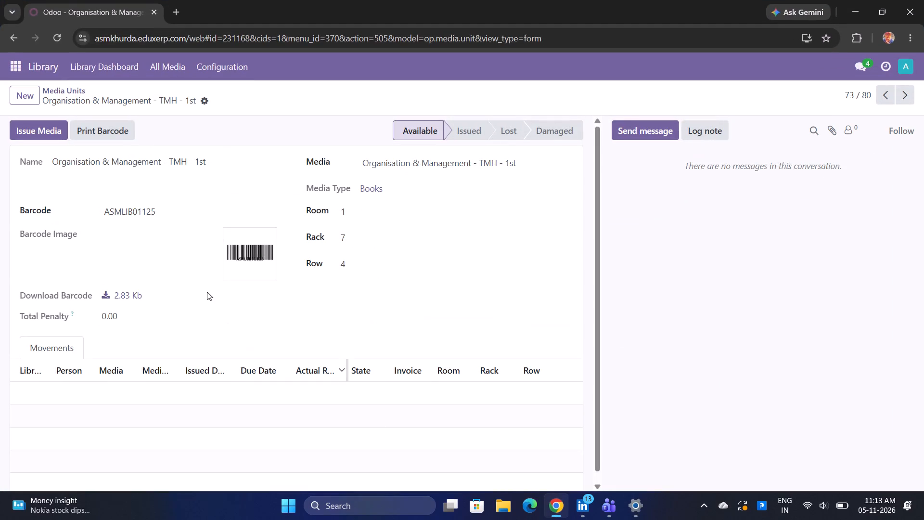
click(191, 214)
key(BackSpace)
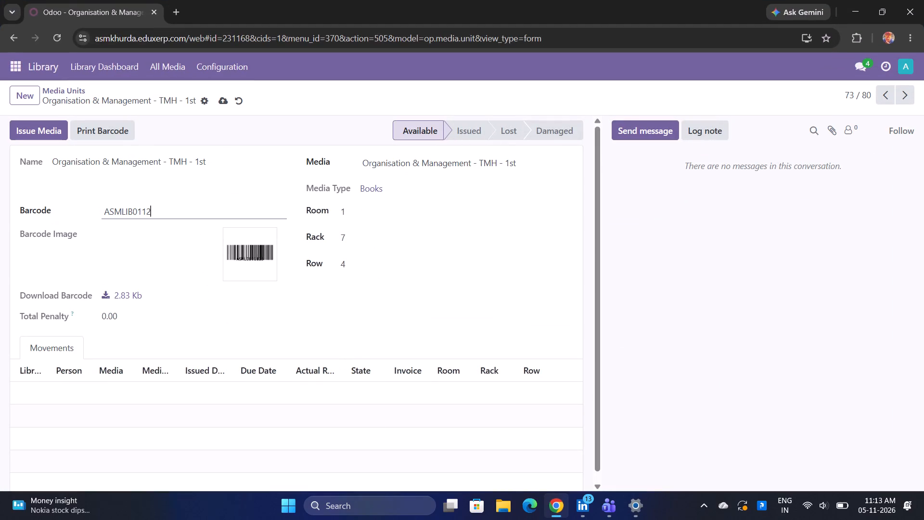
click(220, 99)
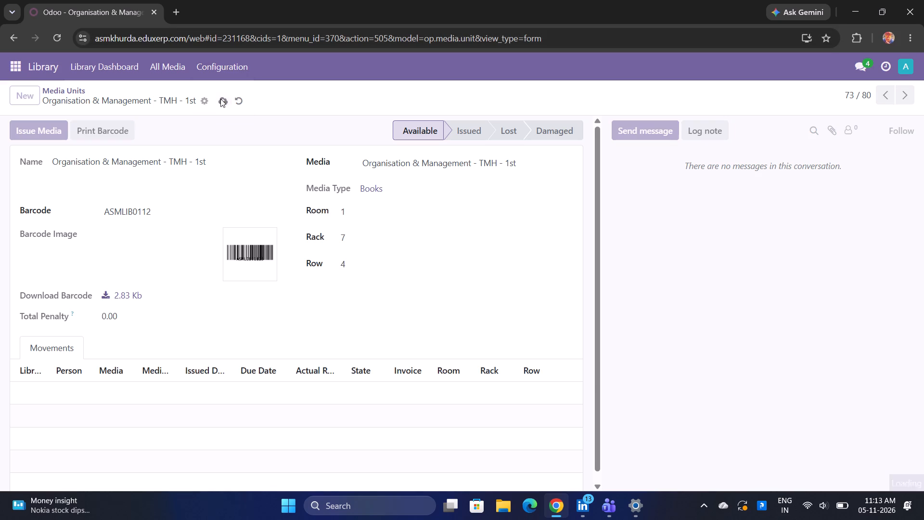
click(197, 208)
key(5)
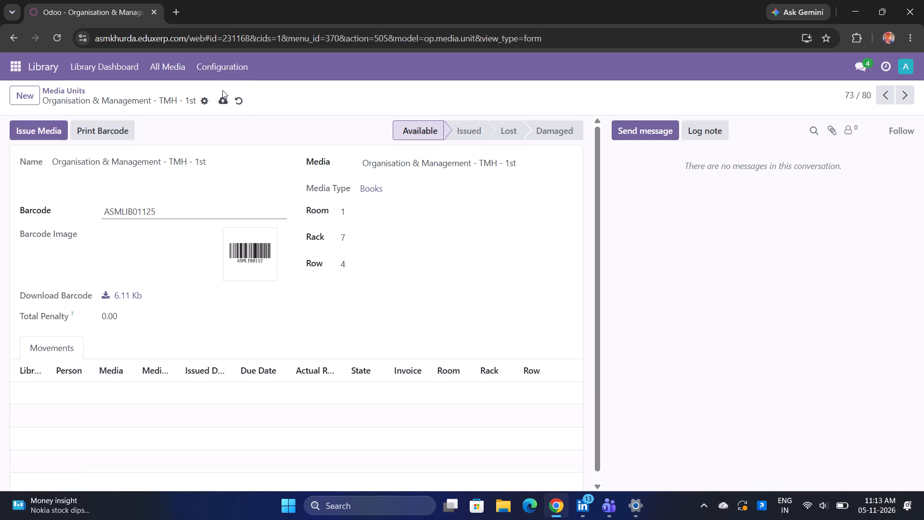
click(223, 100)
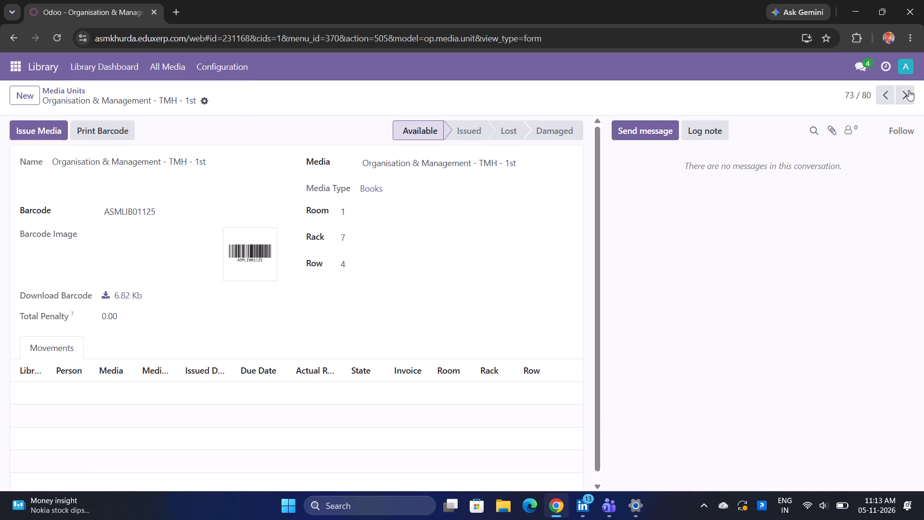
On the Organisation Development - Pearson - 6th unit, save the barcode as ASMLIB0099, then restore ASMLIB00990 and save.
click(904, 92)
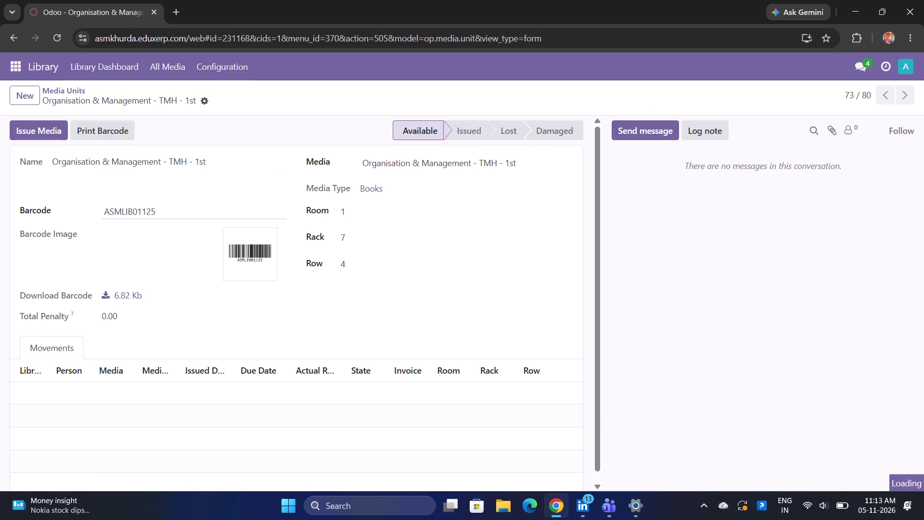
click(214, 214)
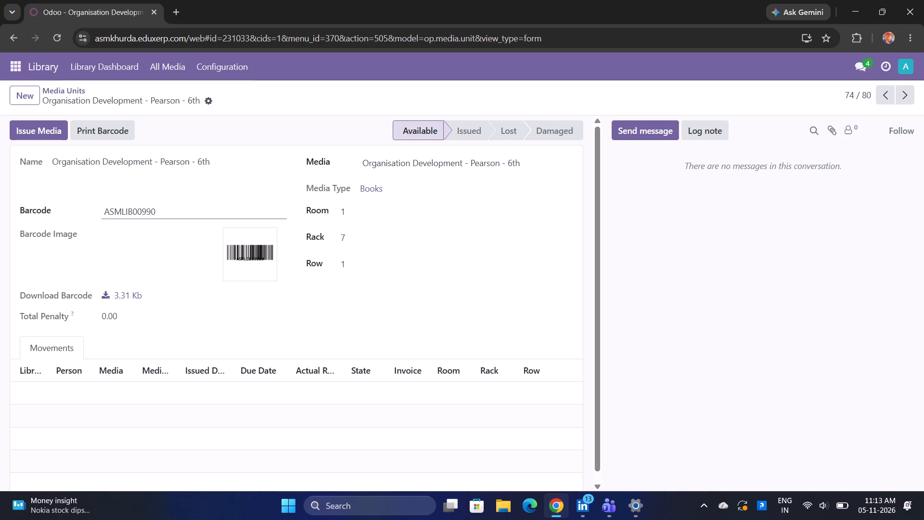
key(BackSpace)
click(228, 99)
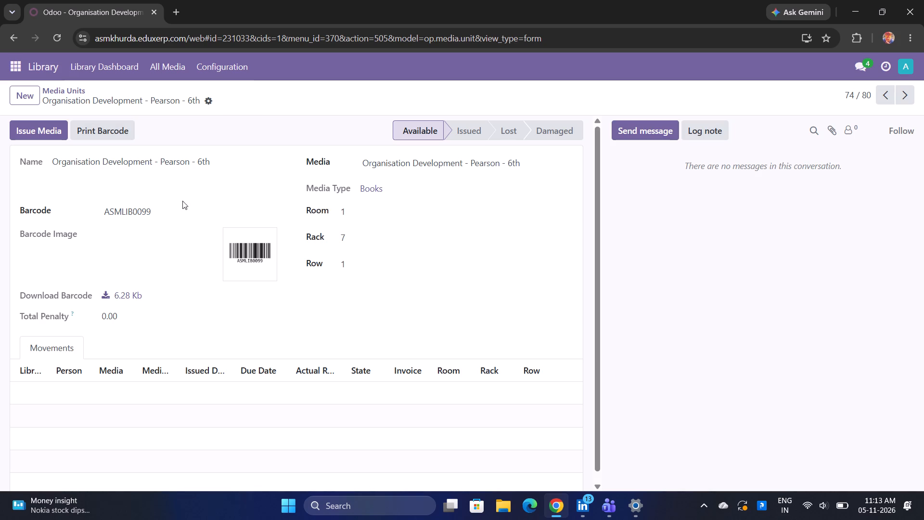
click(181, 206)
key(0)
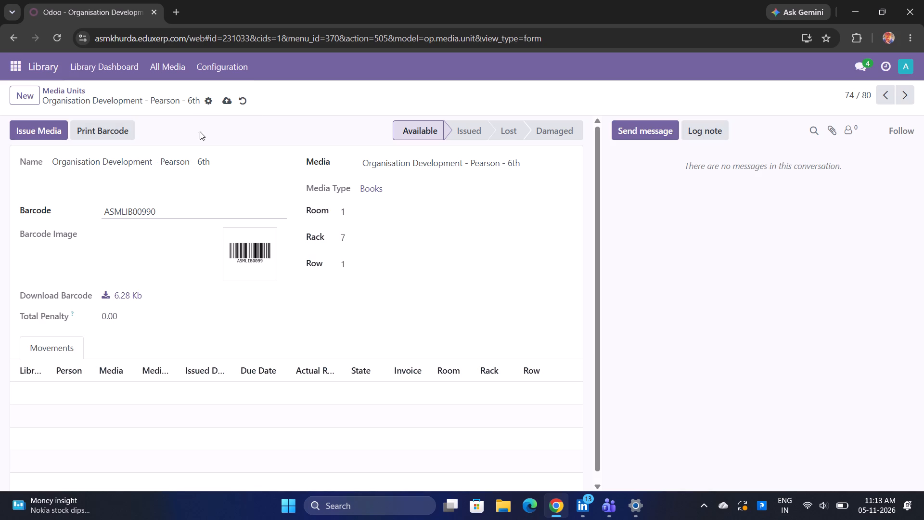
click(223, 98)
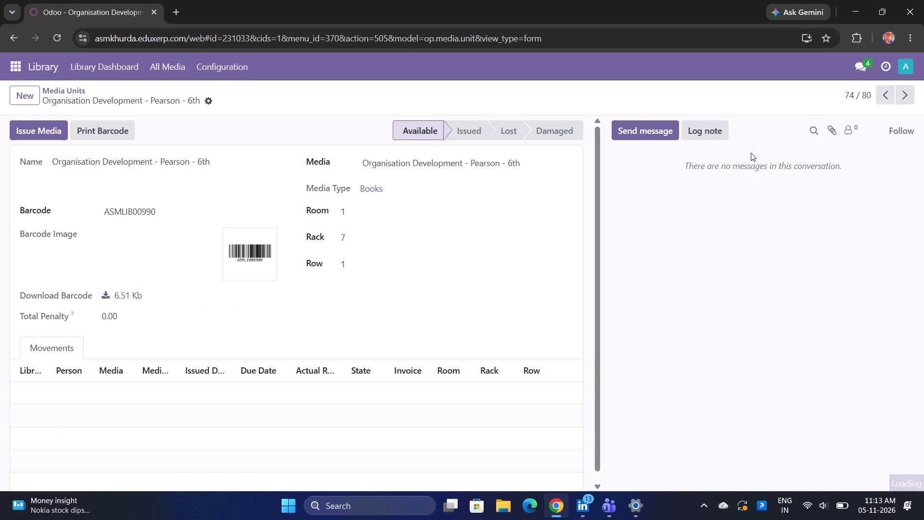
On the next unit, Organisational Behavior - TMH - 6th, save the barcode as ASMLIB0101, then restore ASMLIB01011 and save.
click(902, 95)
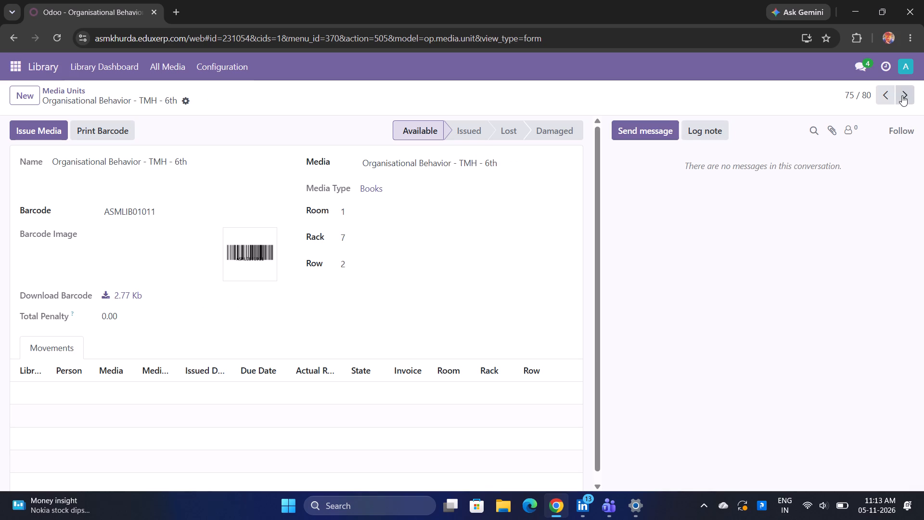
click(252, 213)
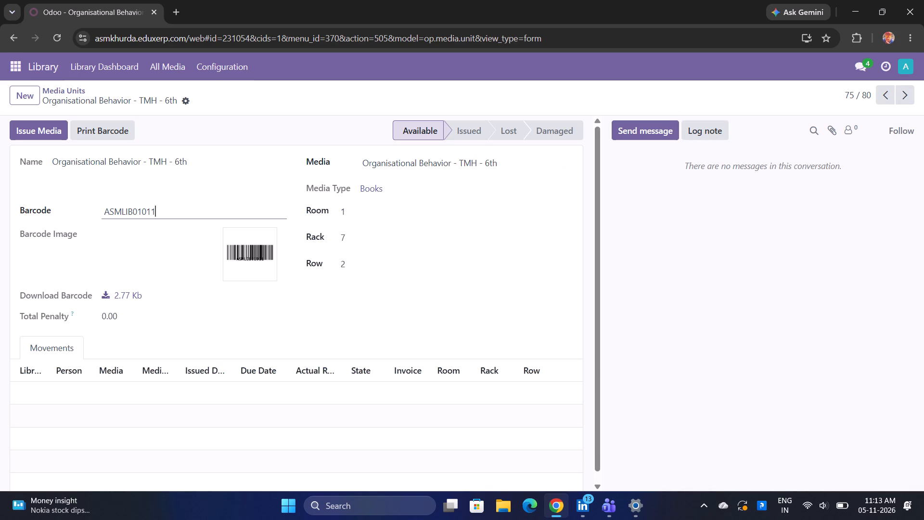
key(BackSpace)
click(198, 100)
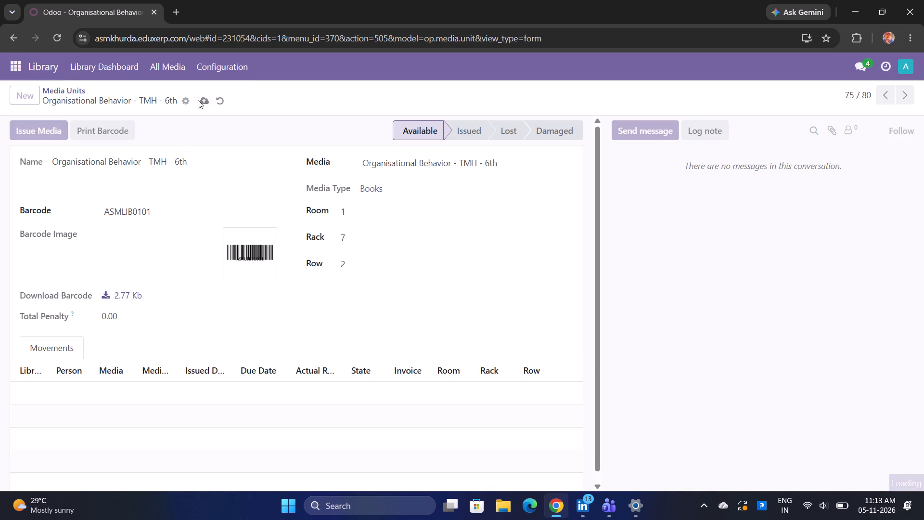
click(181, 208)
key(1)
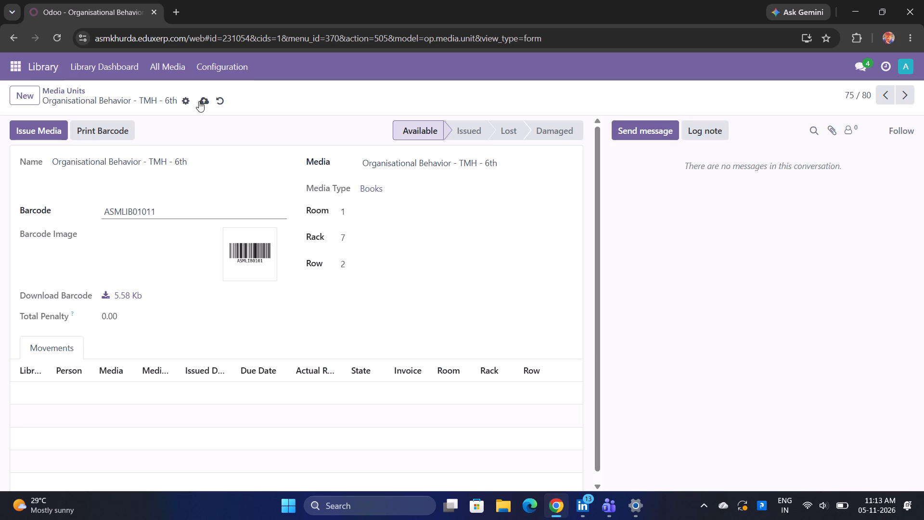
click(200, 99)
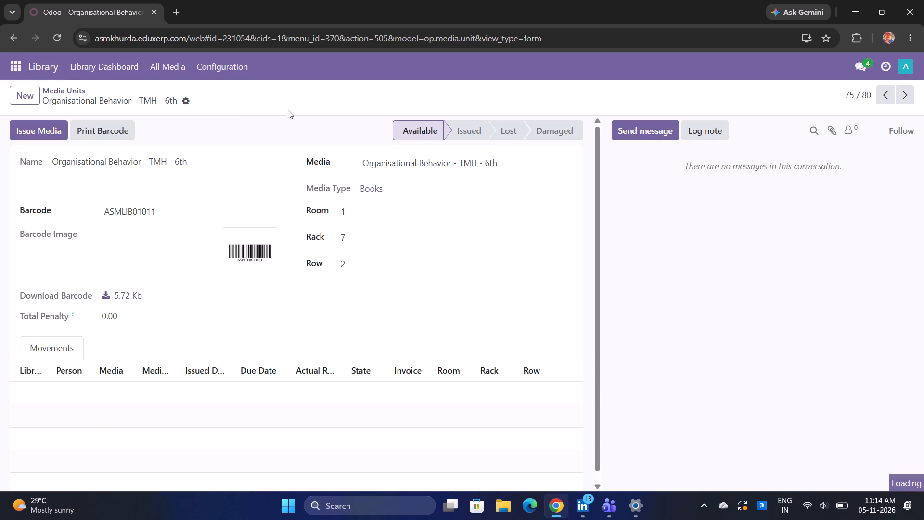
On the Organisational Behaviour - Alok Publications - 2nd unit, save the barcode as ASMLIB0147, then restore ASMLIB01479 and save.
click(906, 91)
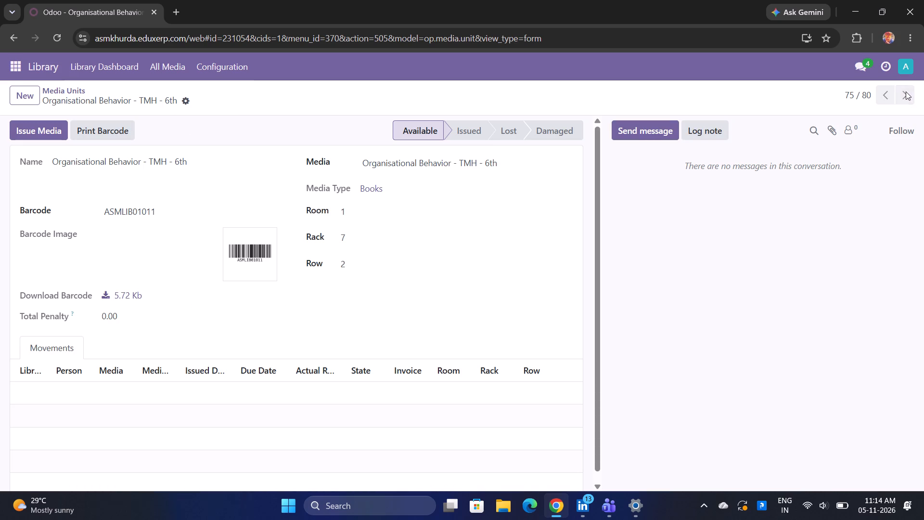
click(234, 213)
key(BackSpace)
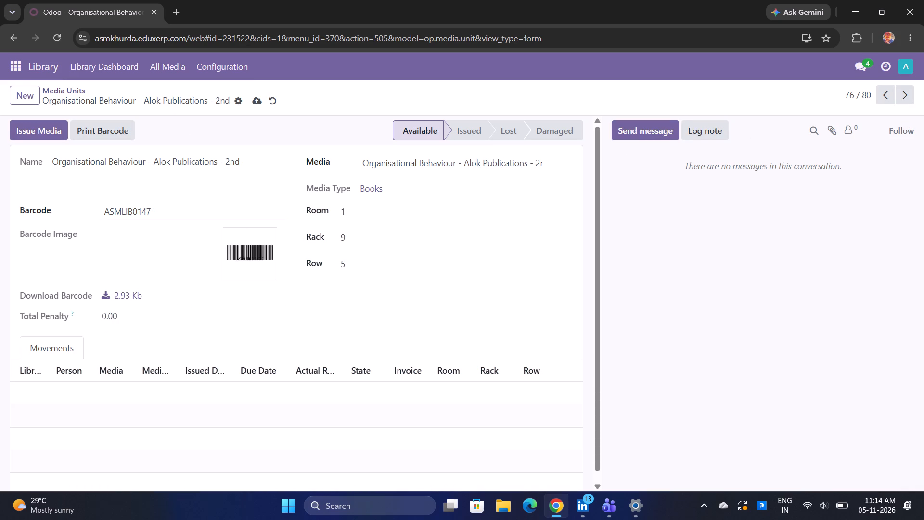
click(257, 97)
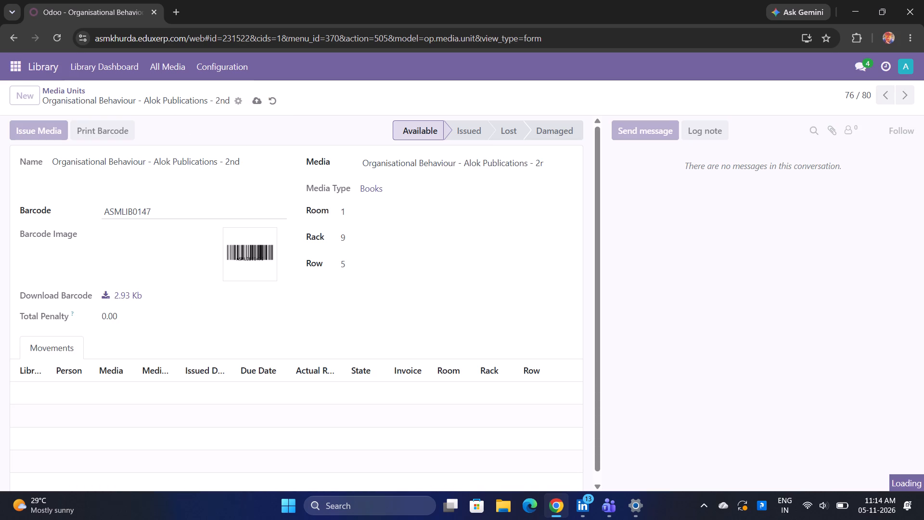
click(202, 214)
key(9)
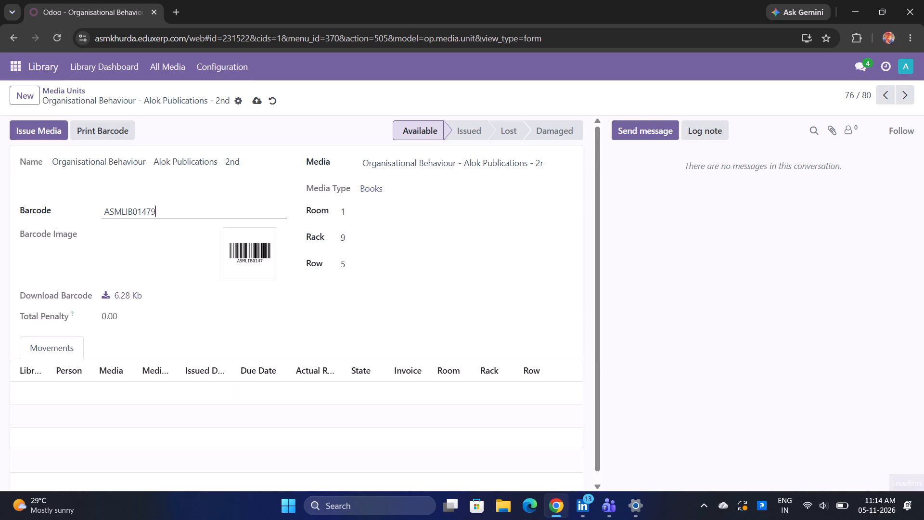
click(257, 99)
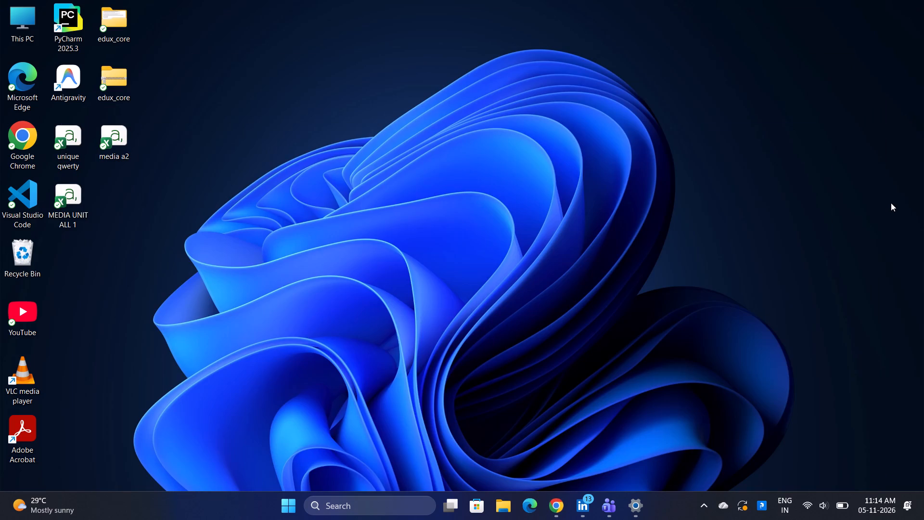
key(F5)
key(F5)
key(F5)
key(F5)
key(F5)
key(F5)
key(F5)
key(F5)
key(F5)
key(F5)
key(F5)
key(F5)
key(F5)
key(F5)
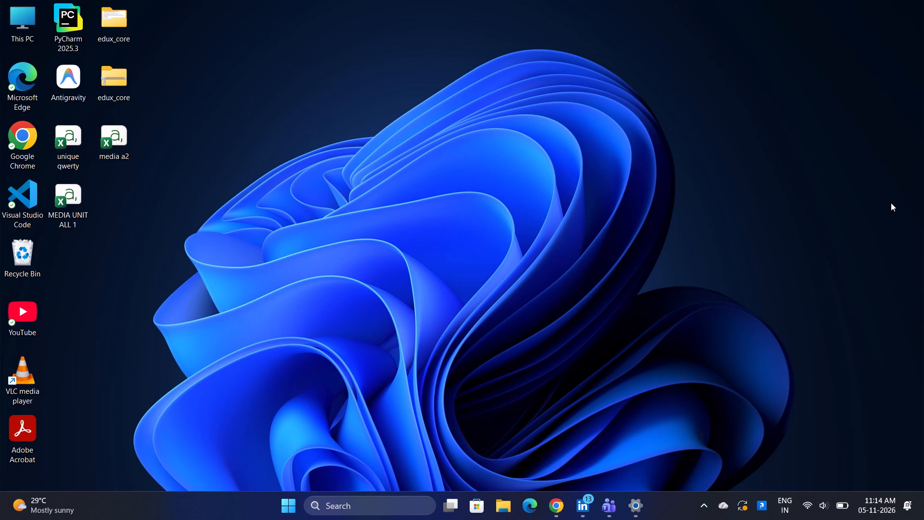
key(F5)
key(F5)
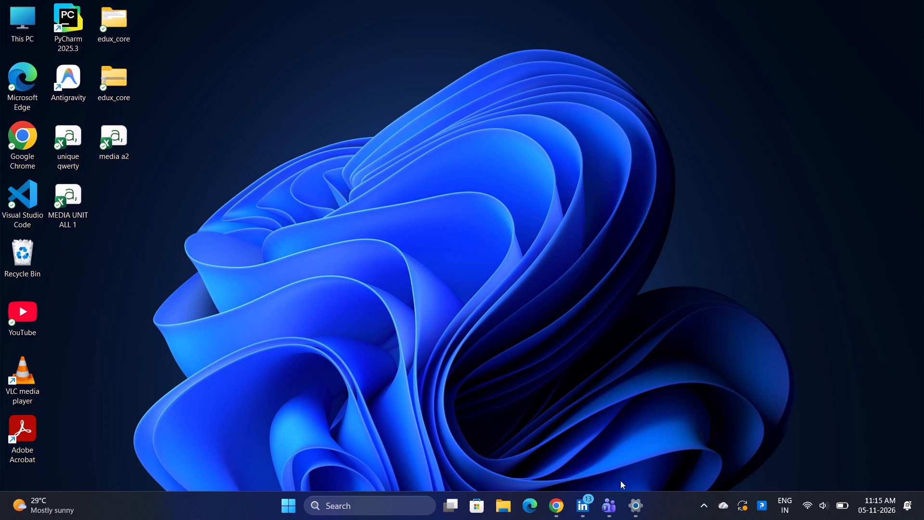
Back in Chrome, on the Organisational Behaviour - BK PUBLICATION - 2nd unit, save the barcode as ASMLIB0146, then restore ASMLIB01467 and save.
click(552, 506)
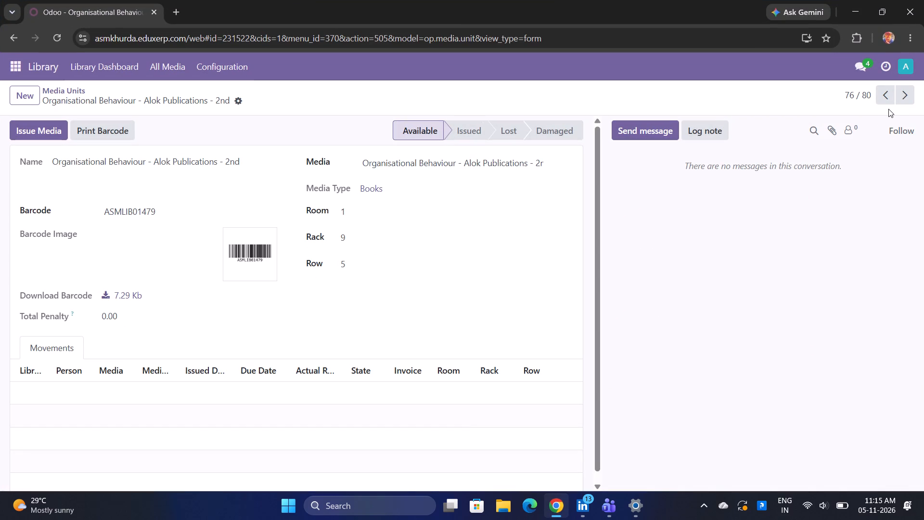
click(904, 96)
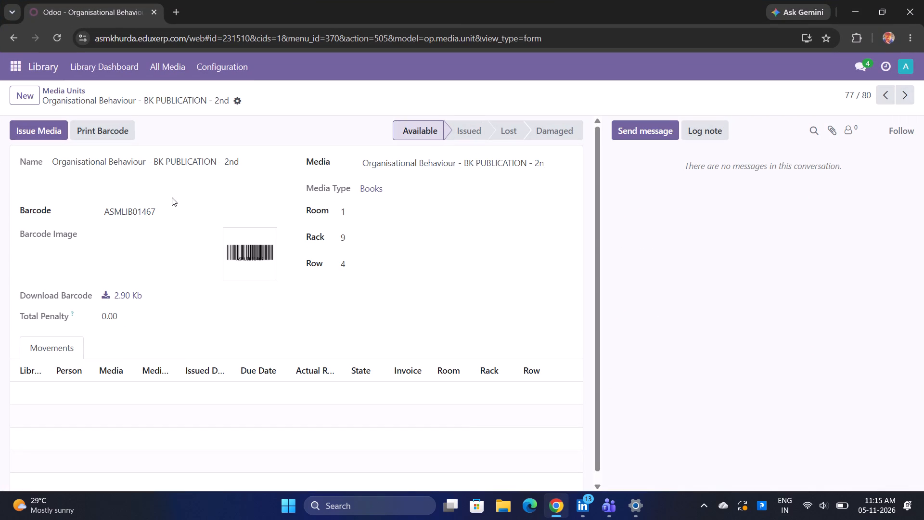
drag(174, 202, 175, 209)
click(175, 209)
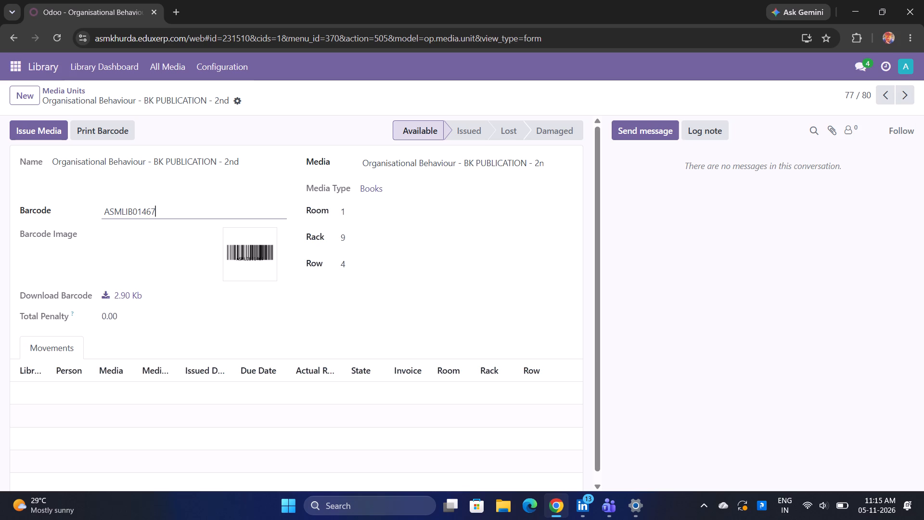
key(BackSpace)
click(255, 97)
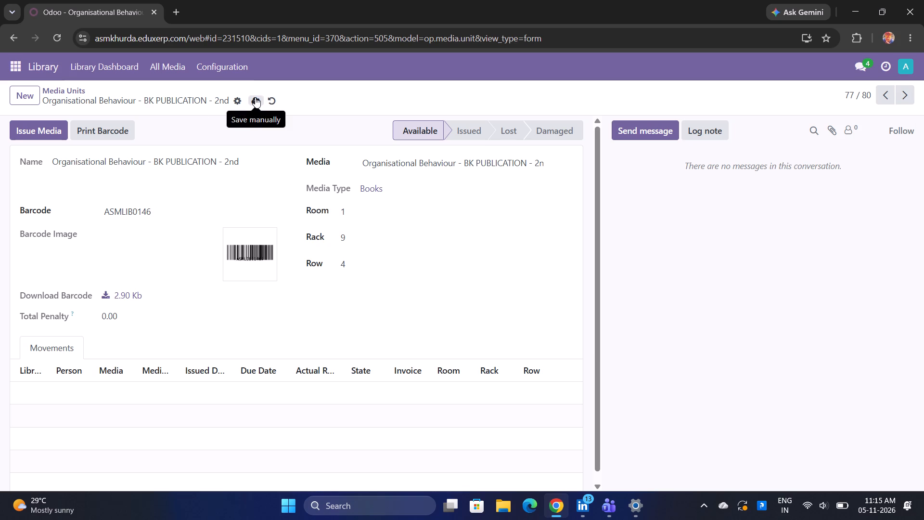
click(179, 207)
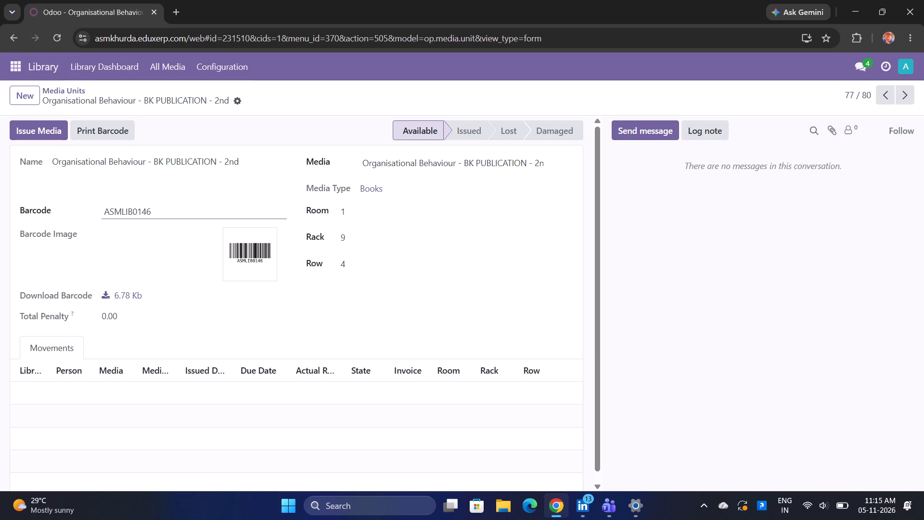
key(7)
click(252, 98)
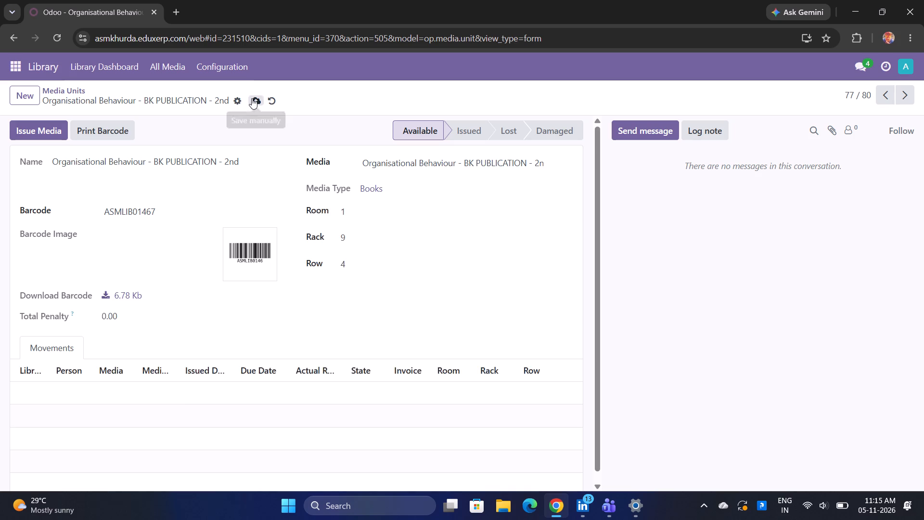
On the Organisational Behaviour - Himalaya - 7th unit, save the barcode as ASMLIB0142, then restore ASMLIB01420 and save.
click(903, 93)
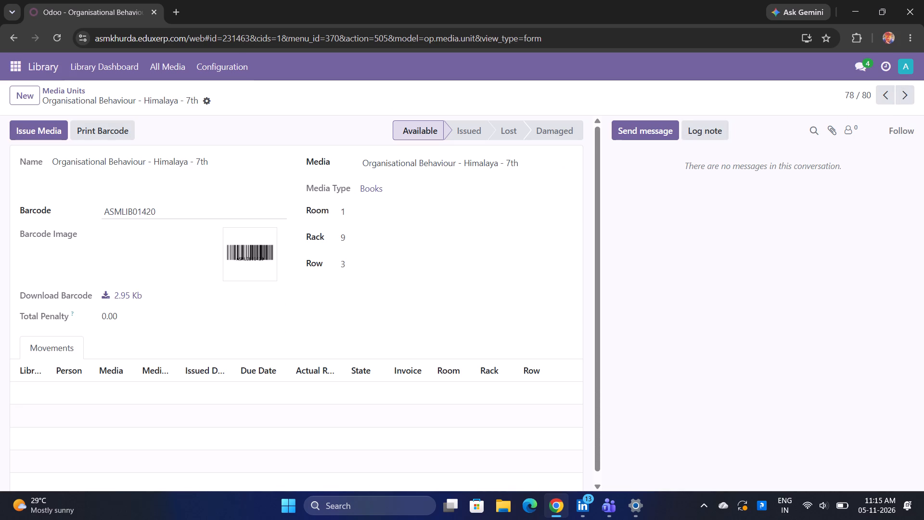
click(285, 212)
key(BackSpace)
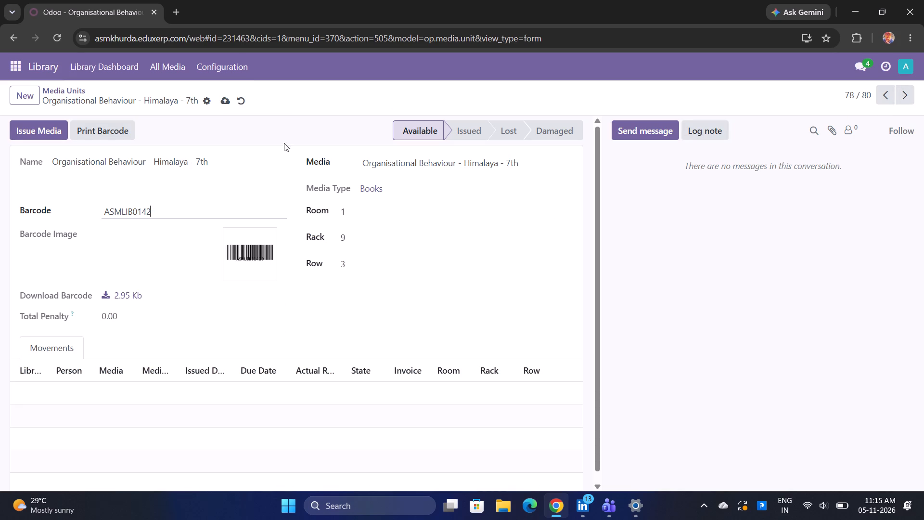
click(226, 99)
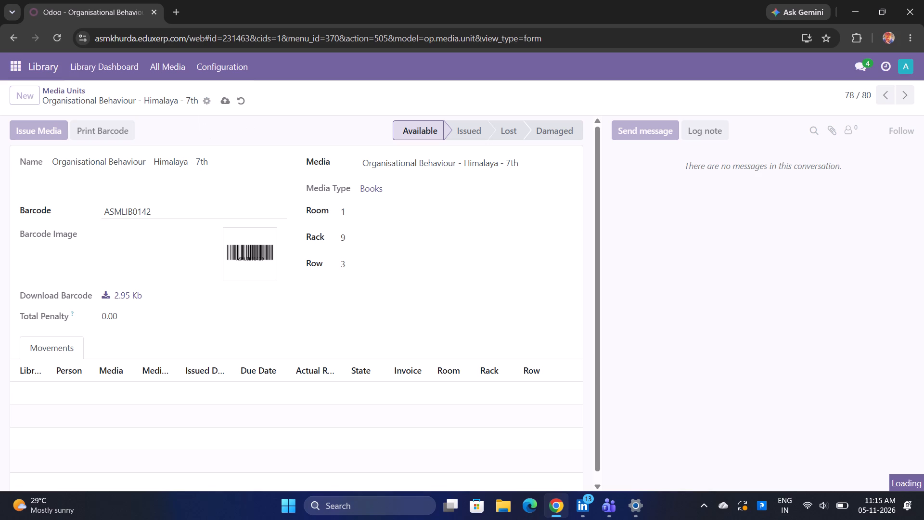
click(192, 210)
key(0)
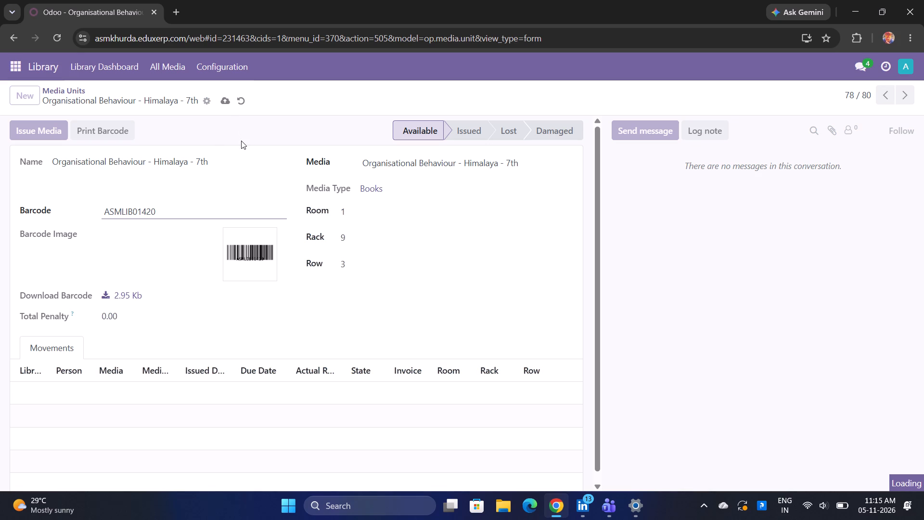
click(227, 97)
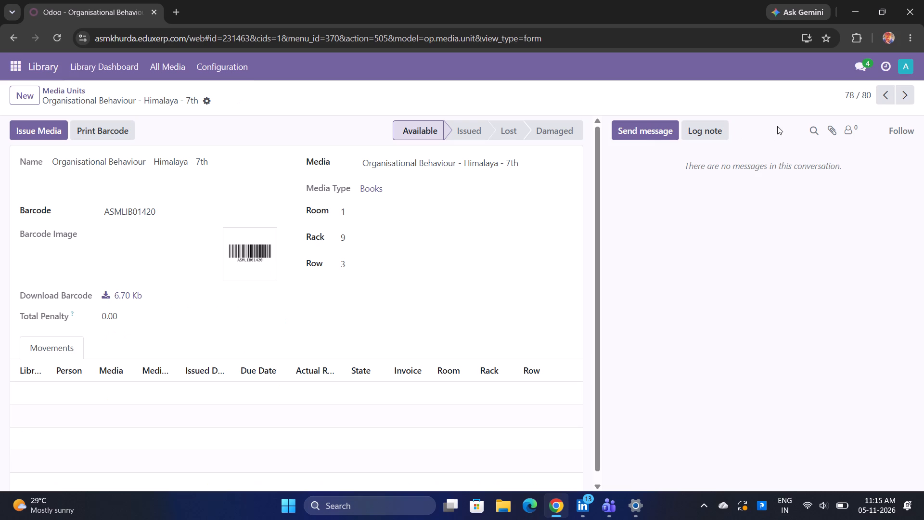
On the Organisational Behaviour - Kalyani - 1st unit, save the barcode as ASMLIB0139, then restore ASMLIB01397 and save.
click(903, 93)
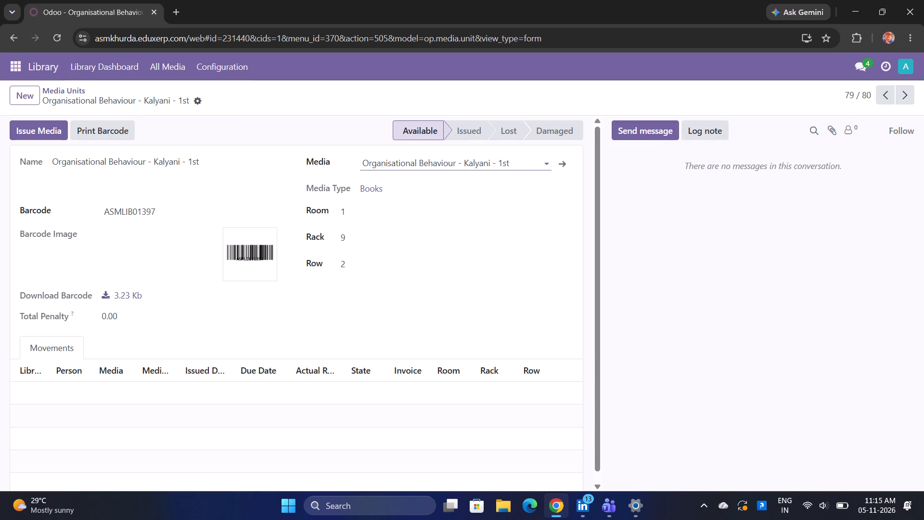
click(270, 211)
key(BackSpace)
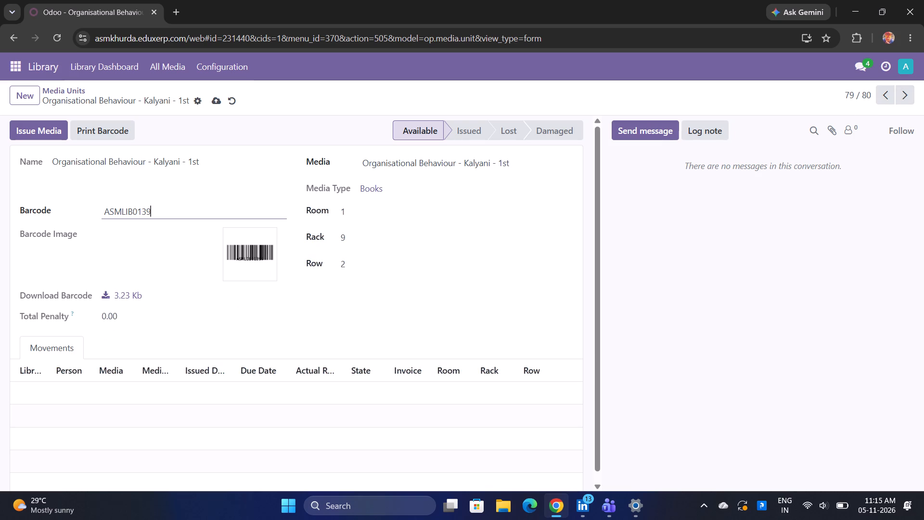
double_click(218, 99)
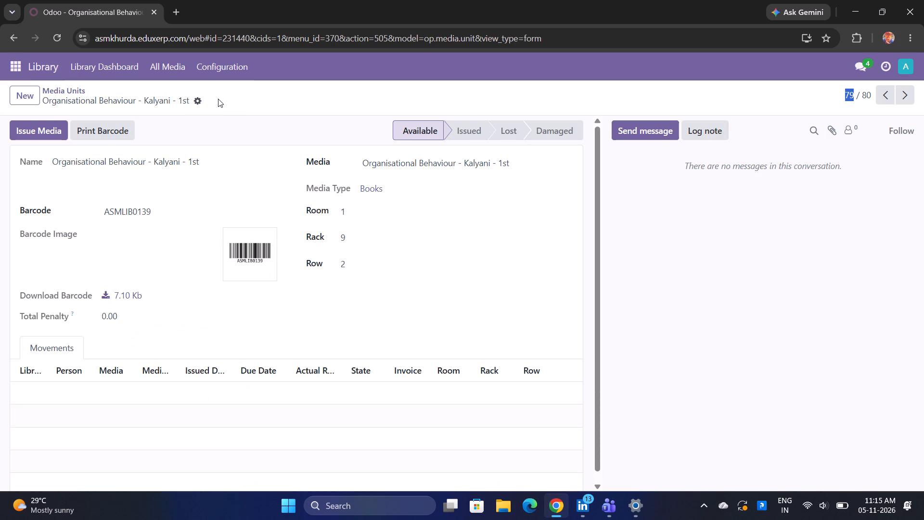
click(168, 216)
key(7)
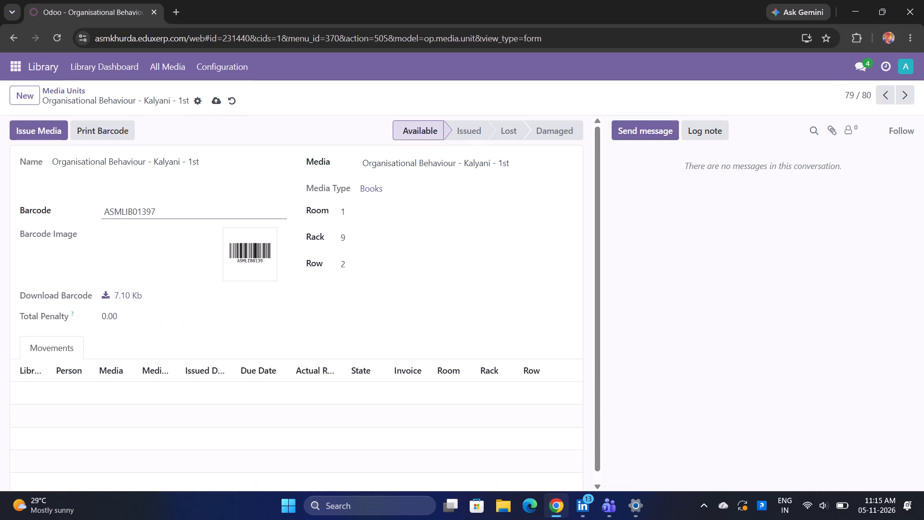
click(212, 101)
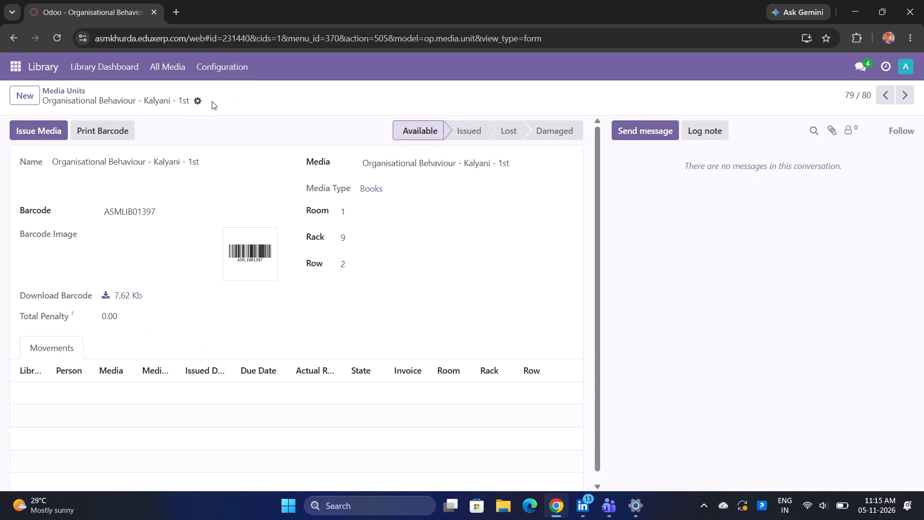
On the Organisational Behaviour - LAKSHMI PRAKASHANS - 1st unit, save the barcode as ASMLIB0147, then restore ASMLIB01476 and save.
click(908, 89)
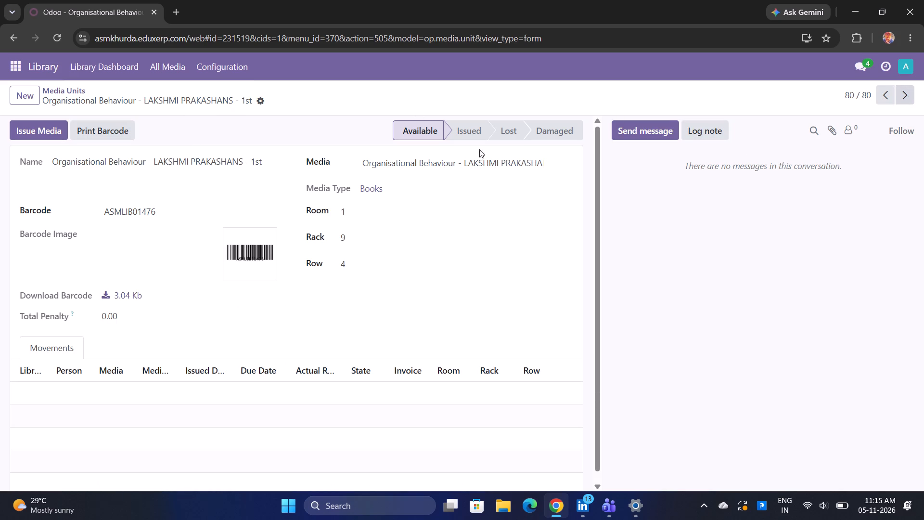
drag(186, 220, 193, 213)
click(193, 213)
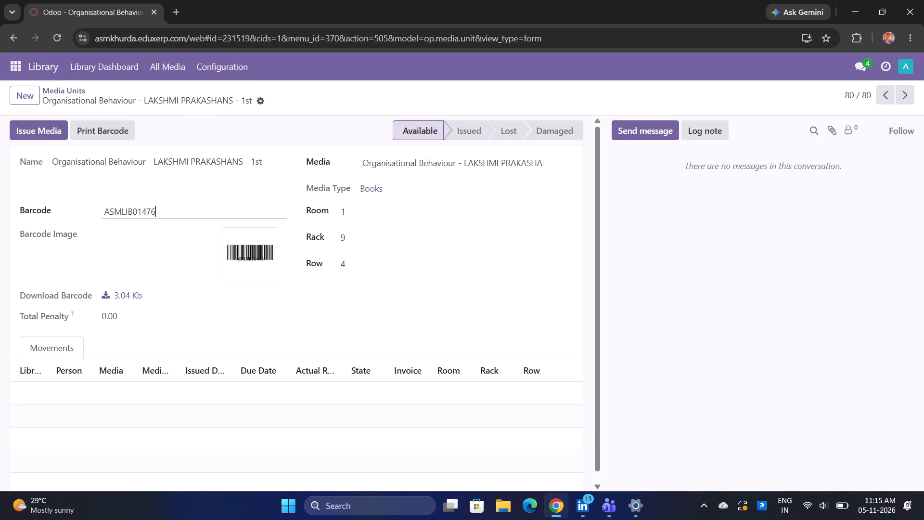
key(BackSpace)
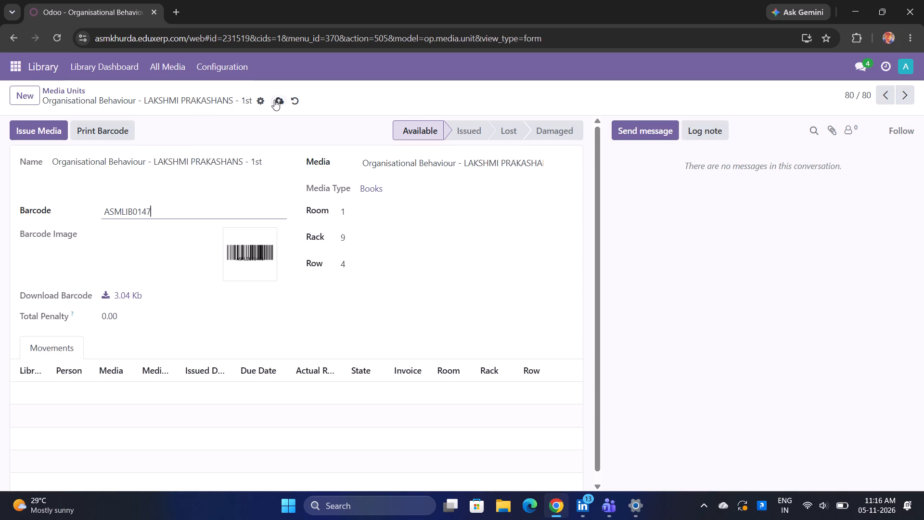
click(274, 100)
click(189, 213)
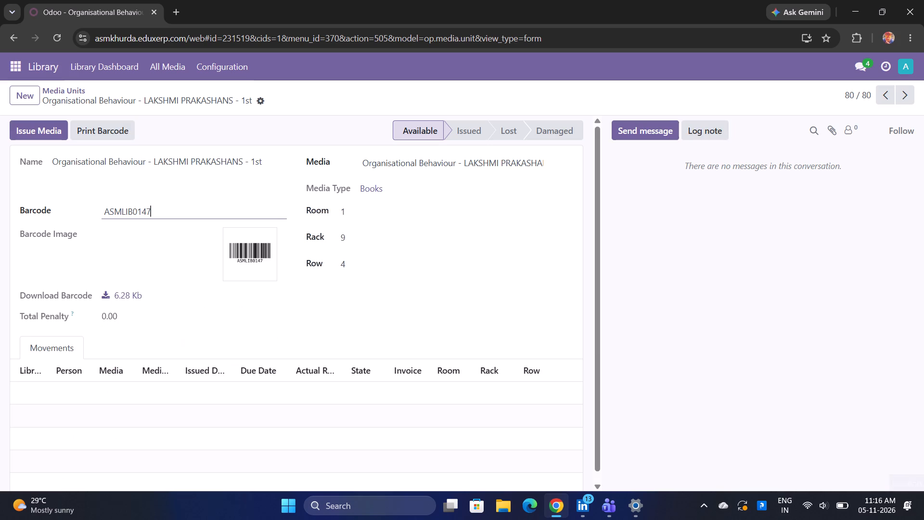
key(6)
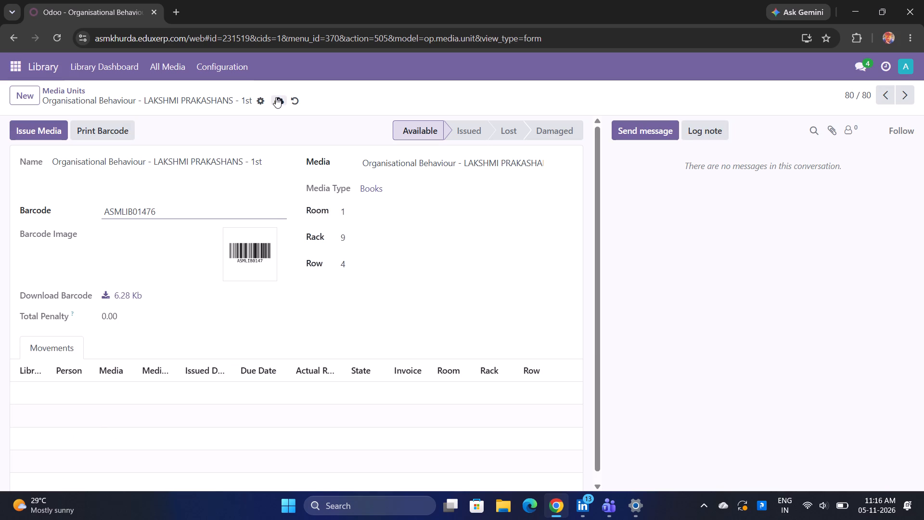
click(276, 97)
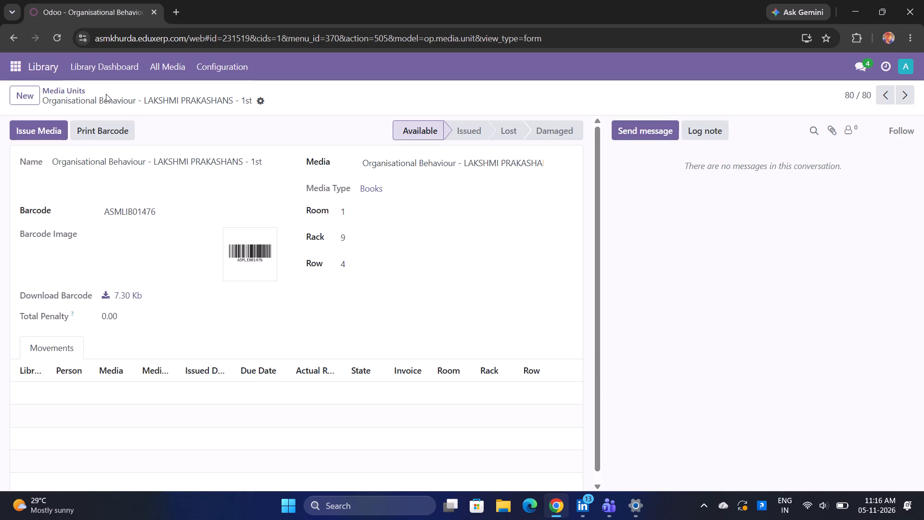
Return to the Media Units list and check the barcode images of all records on the 2481-2560 page.
click(65, 91)
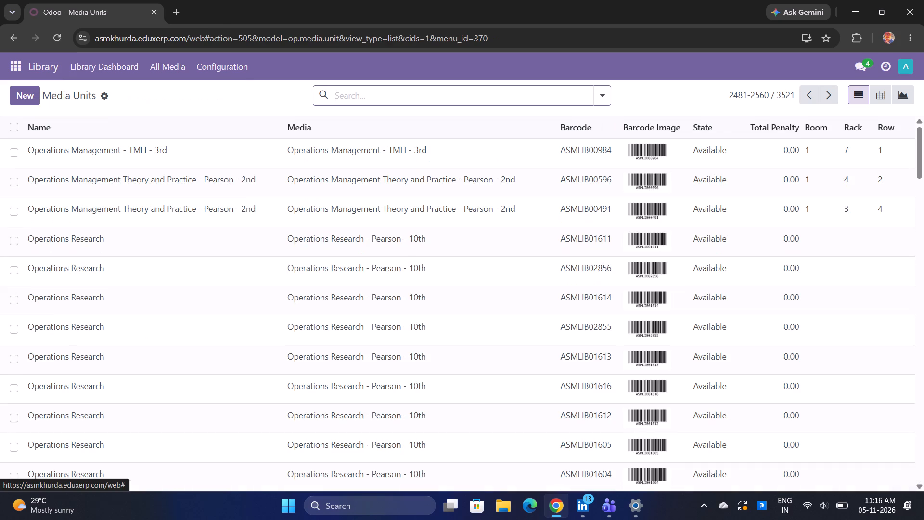
scroll(470, 283, up, 4)
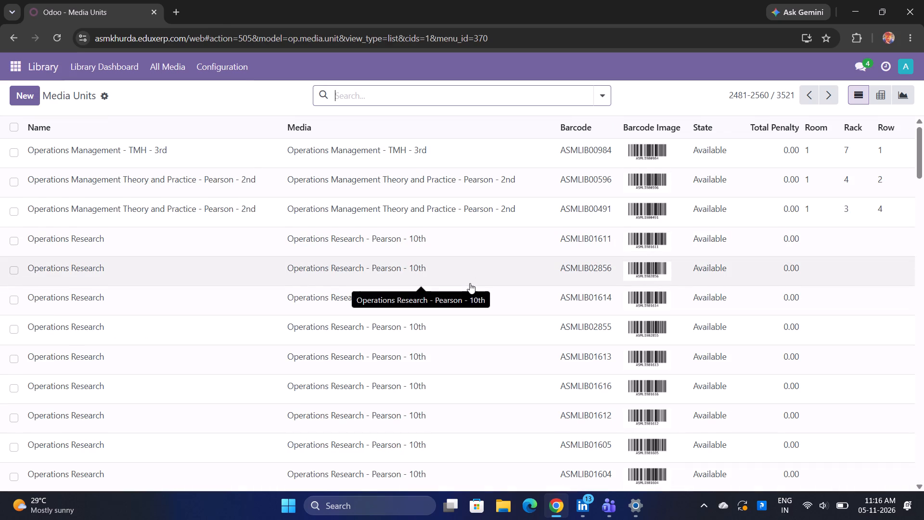
scroll(470, 283, down, 7)
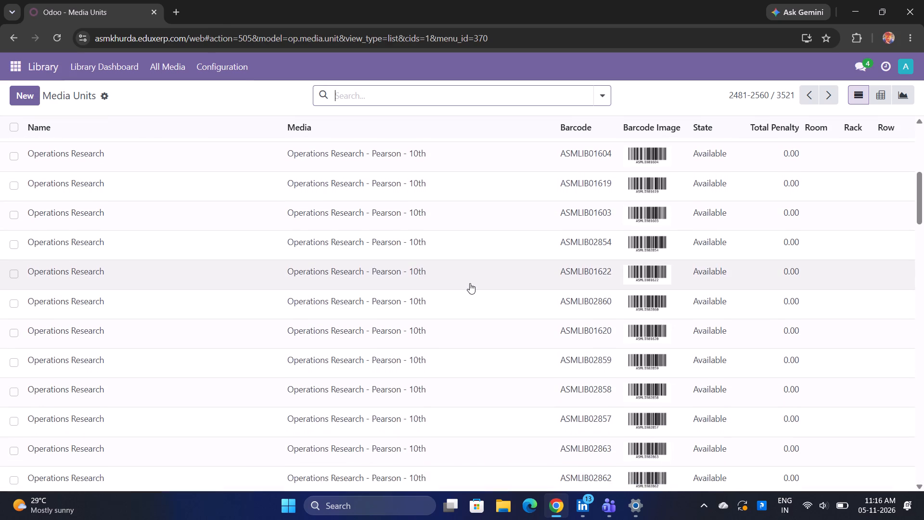
scroll(470, 283, down, 7)
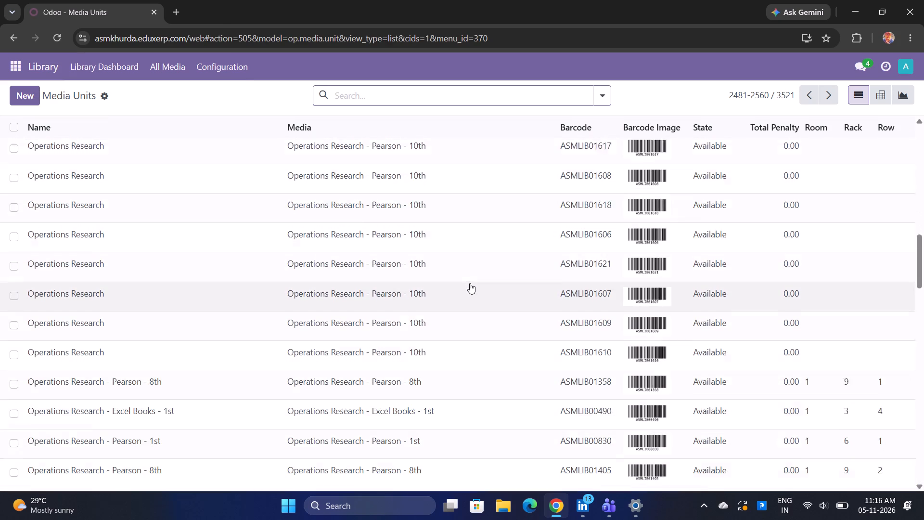
scroll(470, 283, down, 6)
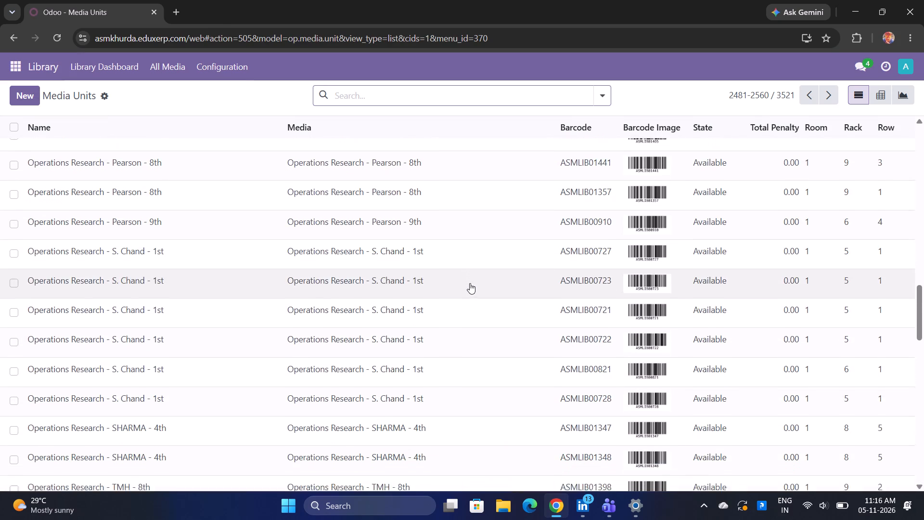
scroll(470, 283, down, 4)
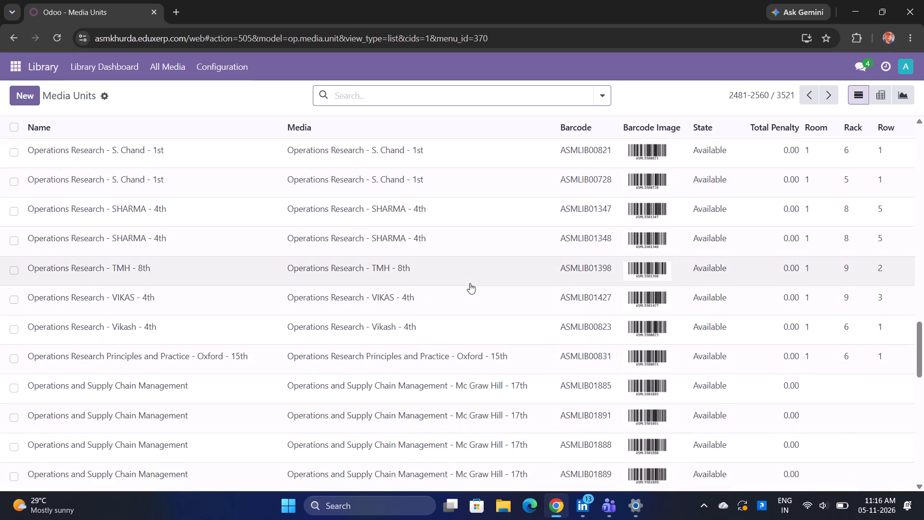
scroll(470, 283, down, 6)
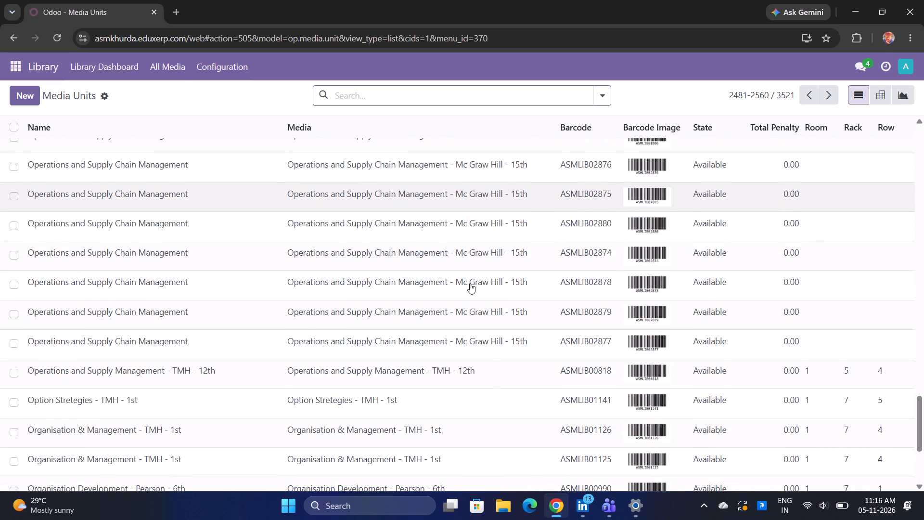
scroll(470, 283, down, 5)
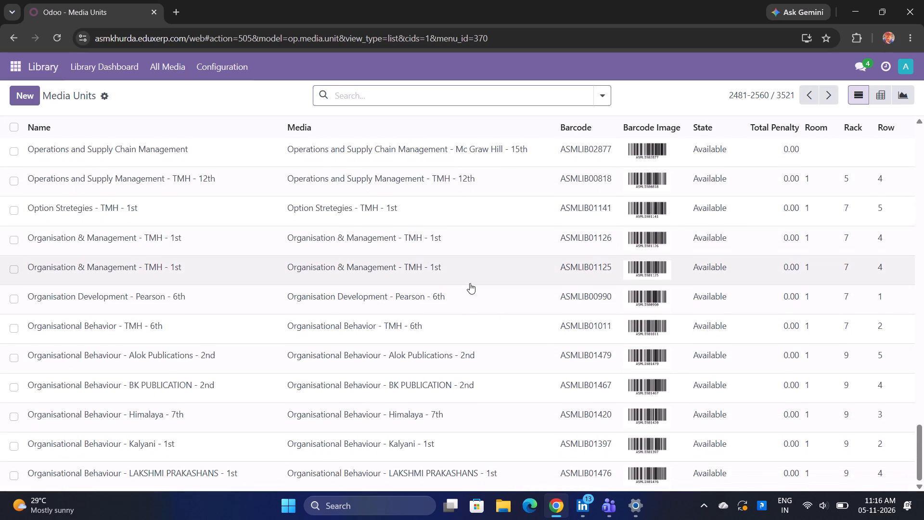
scroll(470, 283, up, 20)
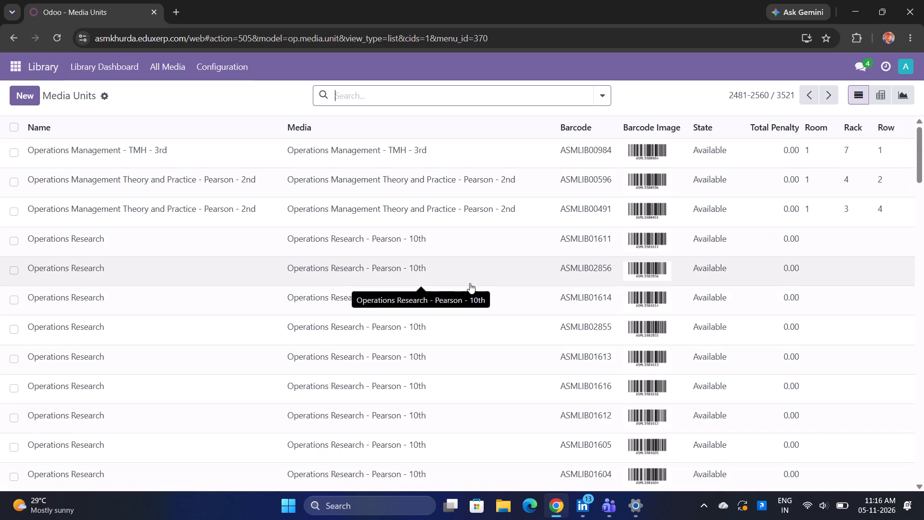
scroll(470, 283, right, 1)
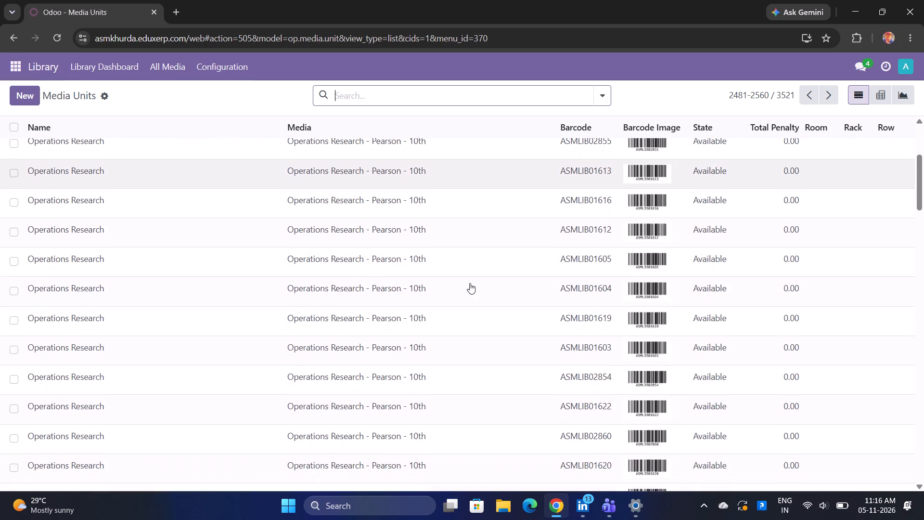
scroll(470, 283, right, 1)
scroll(470, 283, down, 2)
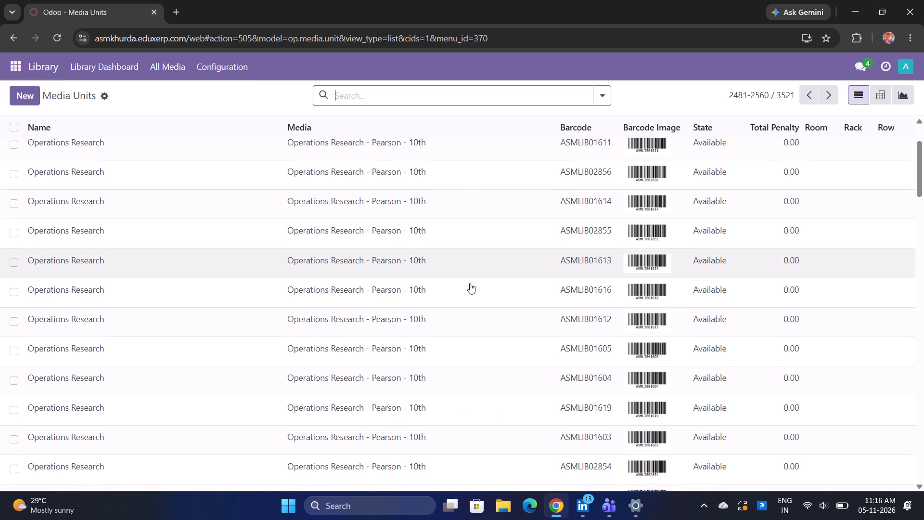
scroll(470, 283, down, 3)
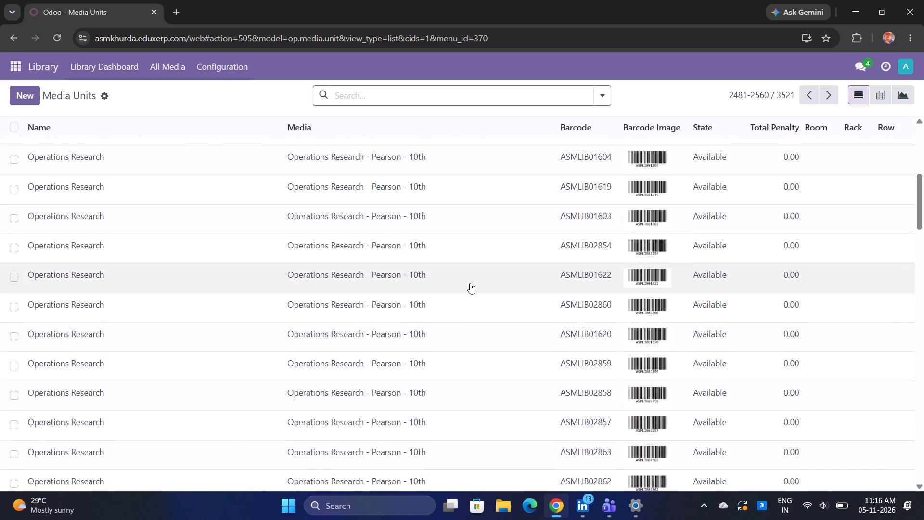
scroll(470, 283, down, 8)
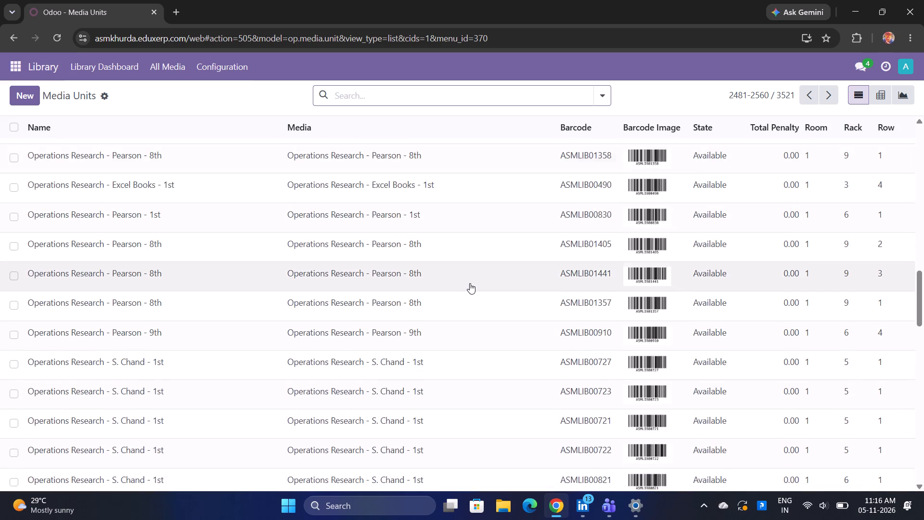
scroll(470, 283, down, 6)
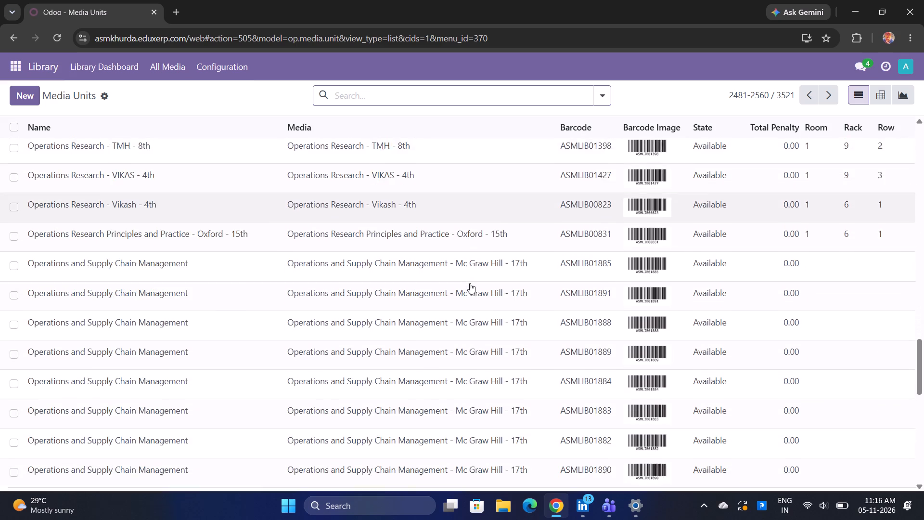
scroll(470, 283, down, 6)
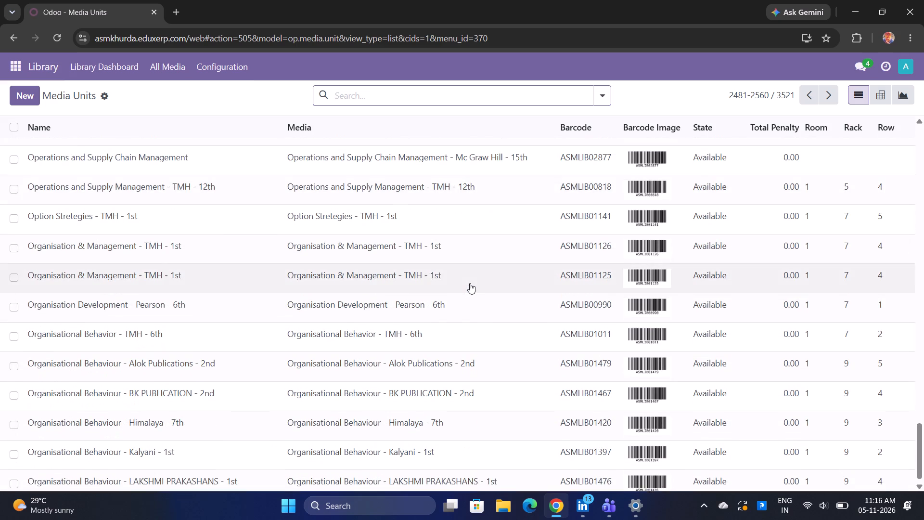
scroll(470, 283, down, 1)
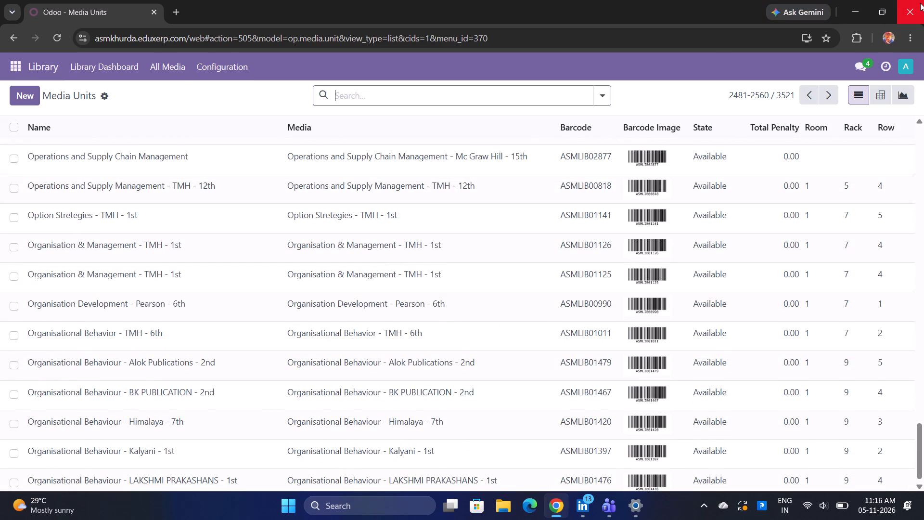
Close the Chrome window and switch to the Windows Update page in Settings.
click(921, 3)
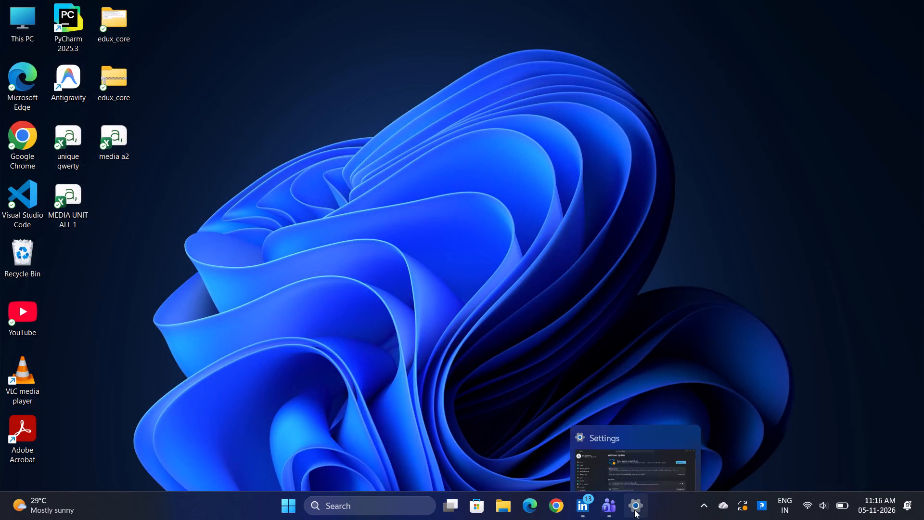
click(634, 510)
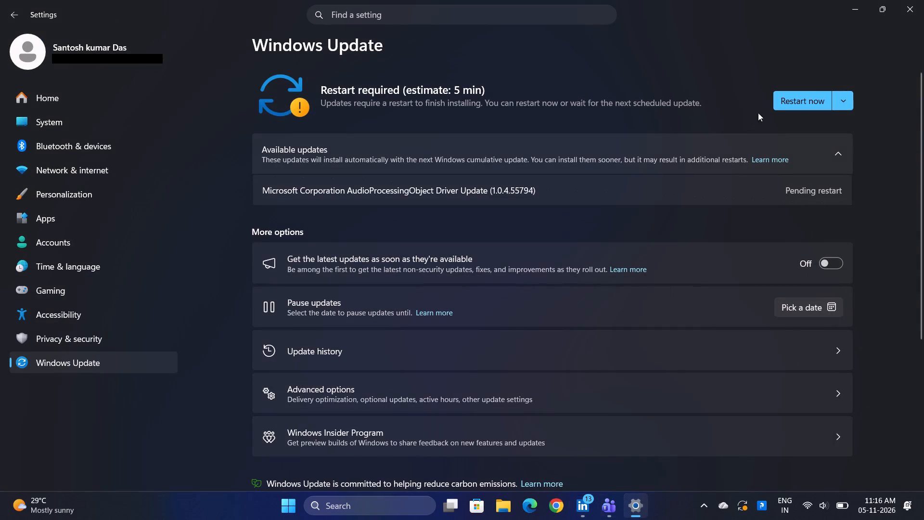